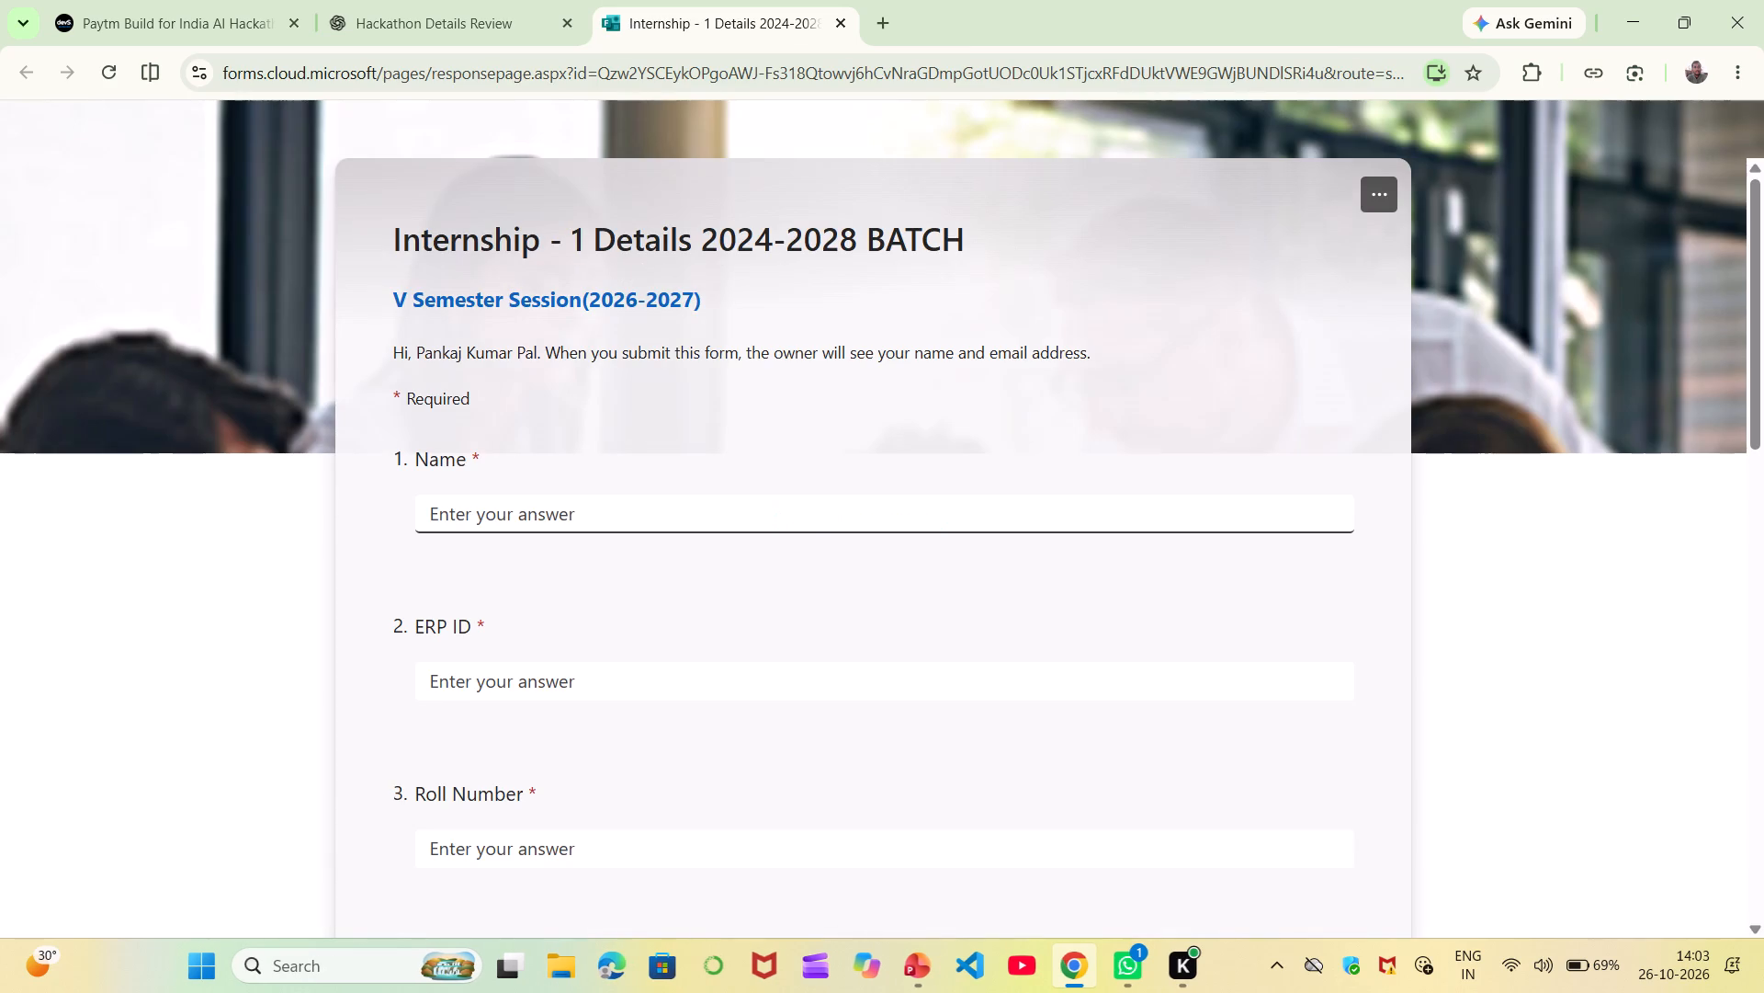
Enter the student's full name, correctly spelled, as the answer to the Name question of the internship details form.
{"action": "scroll", "coordinate": [679, 563], "scroll_direction": "down", "scroll_amount": 1}
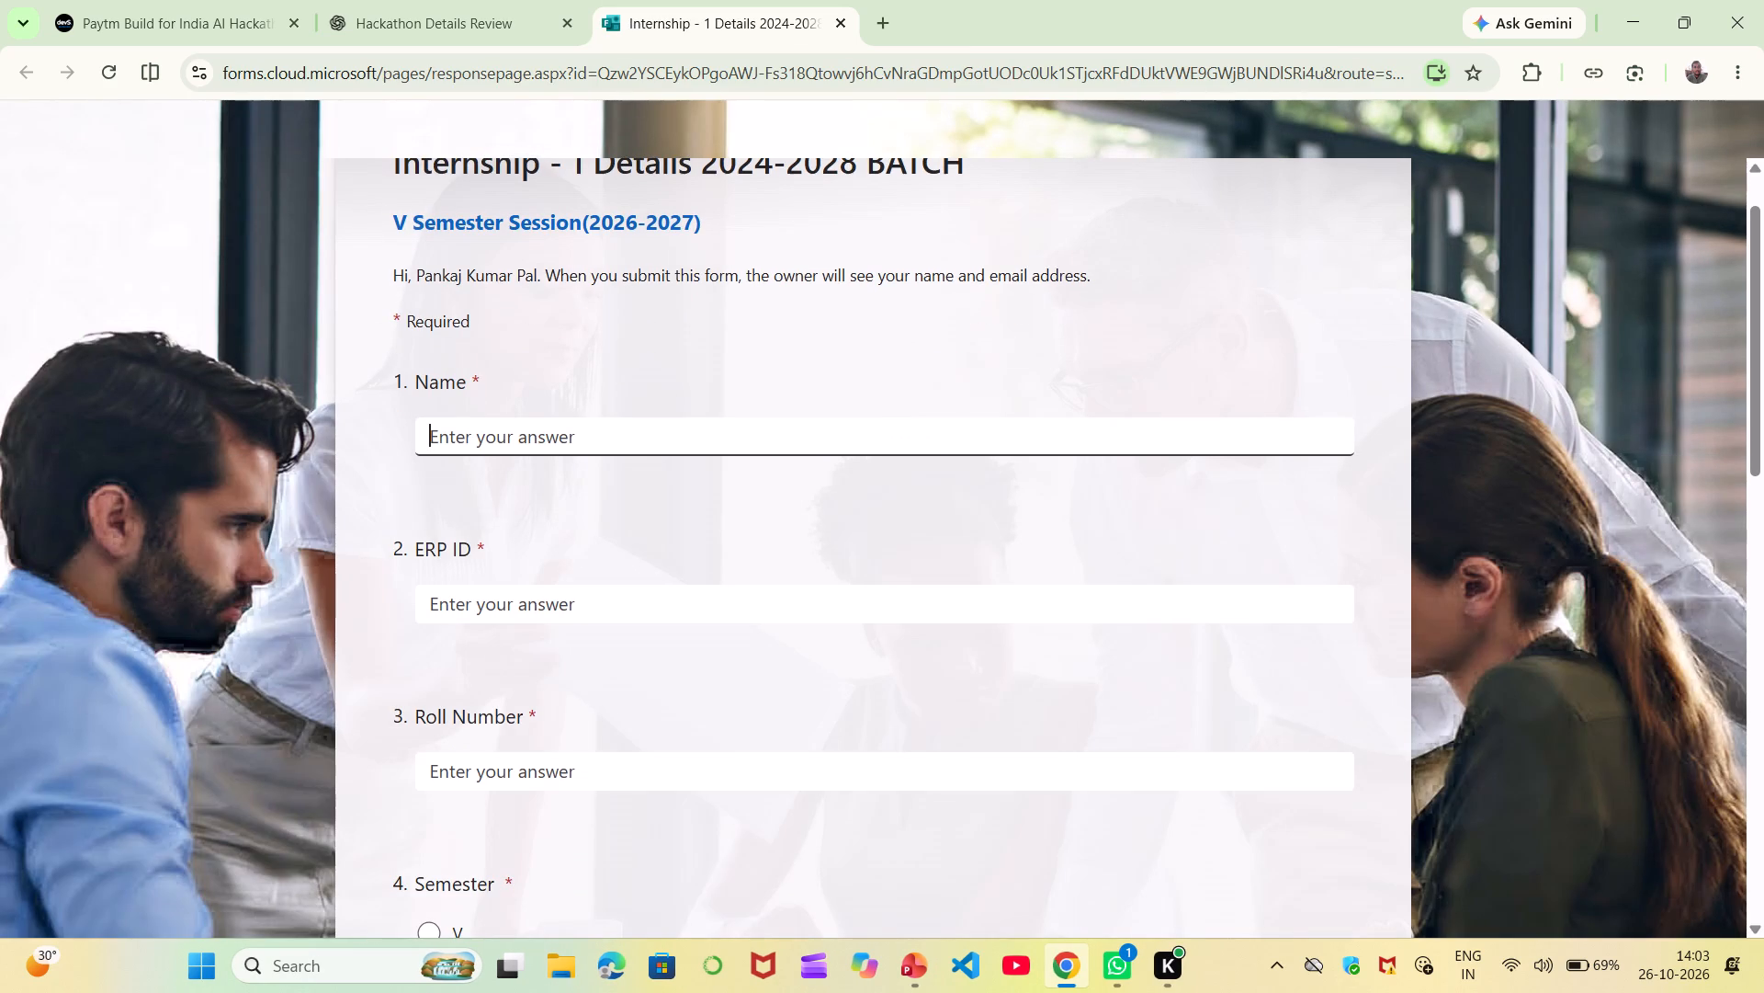
{"action": "left_click", "coordinate": [487, 441]}
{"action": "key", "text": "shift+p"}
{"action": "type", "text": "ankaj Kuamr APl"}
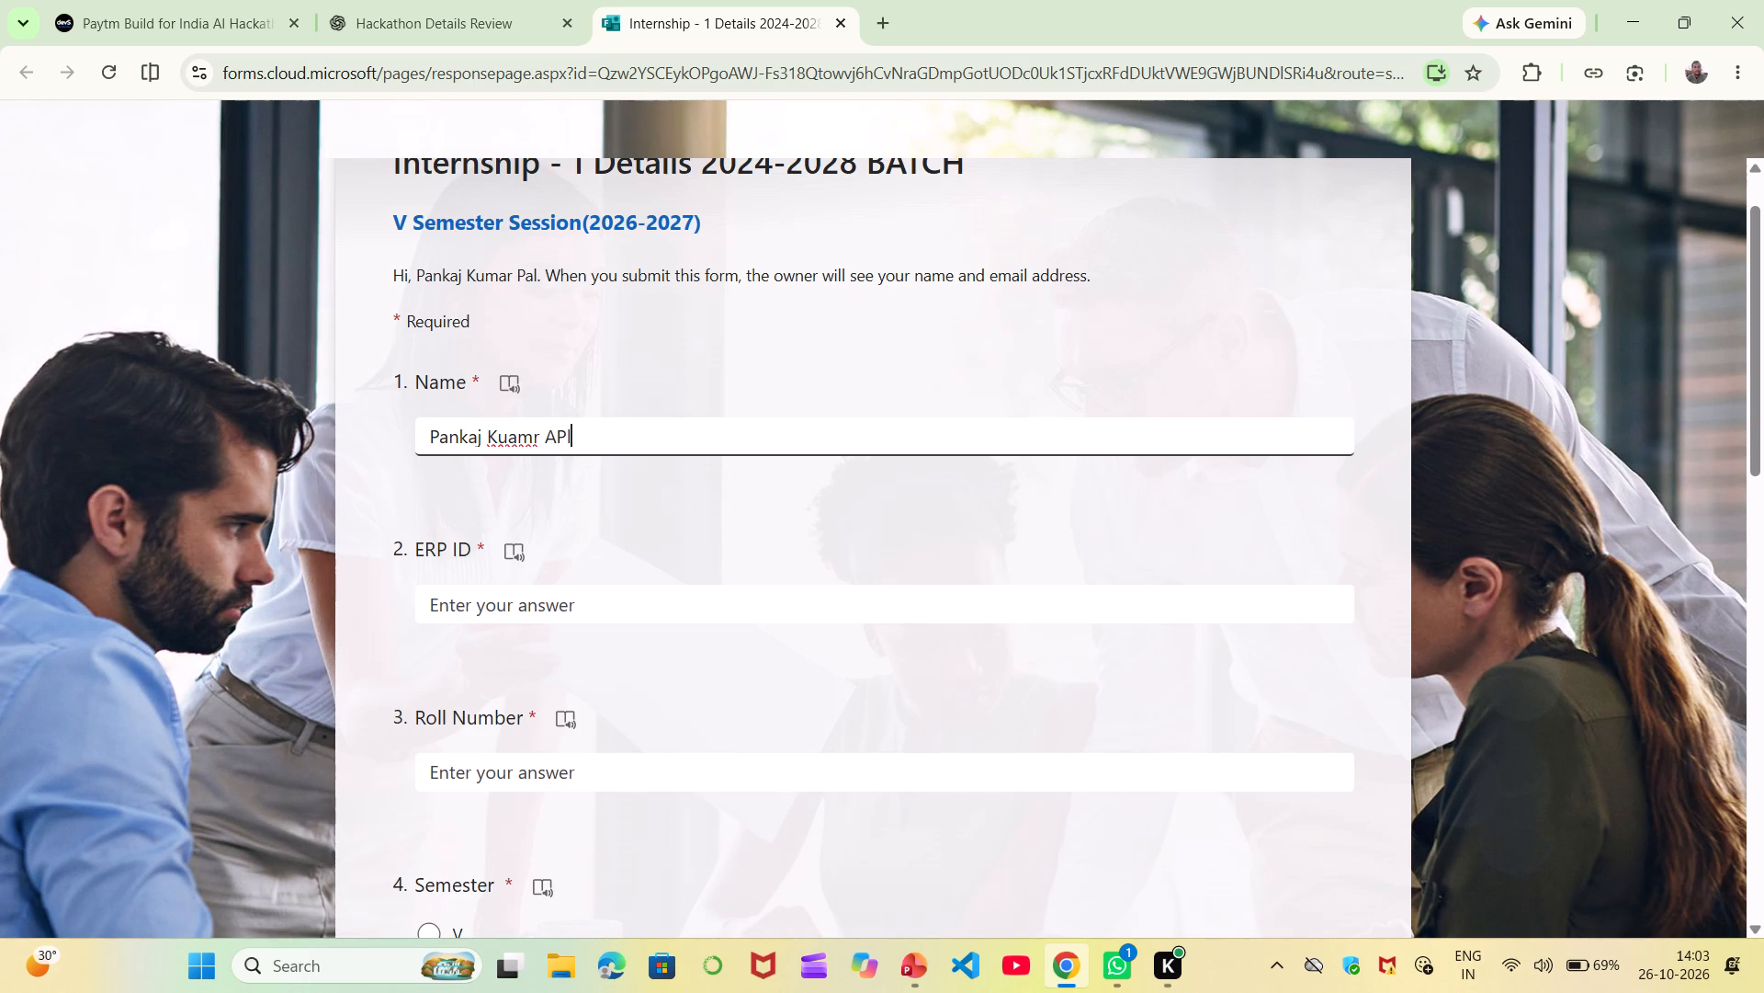
{"action": "left_click", "coordinate": [532, 437]}
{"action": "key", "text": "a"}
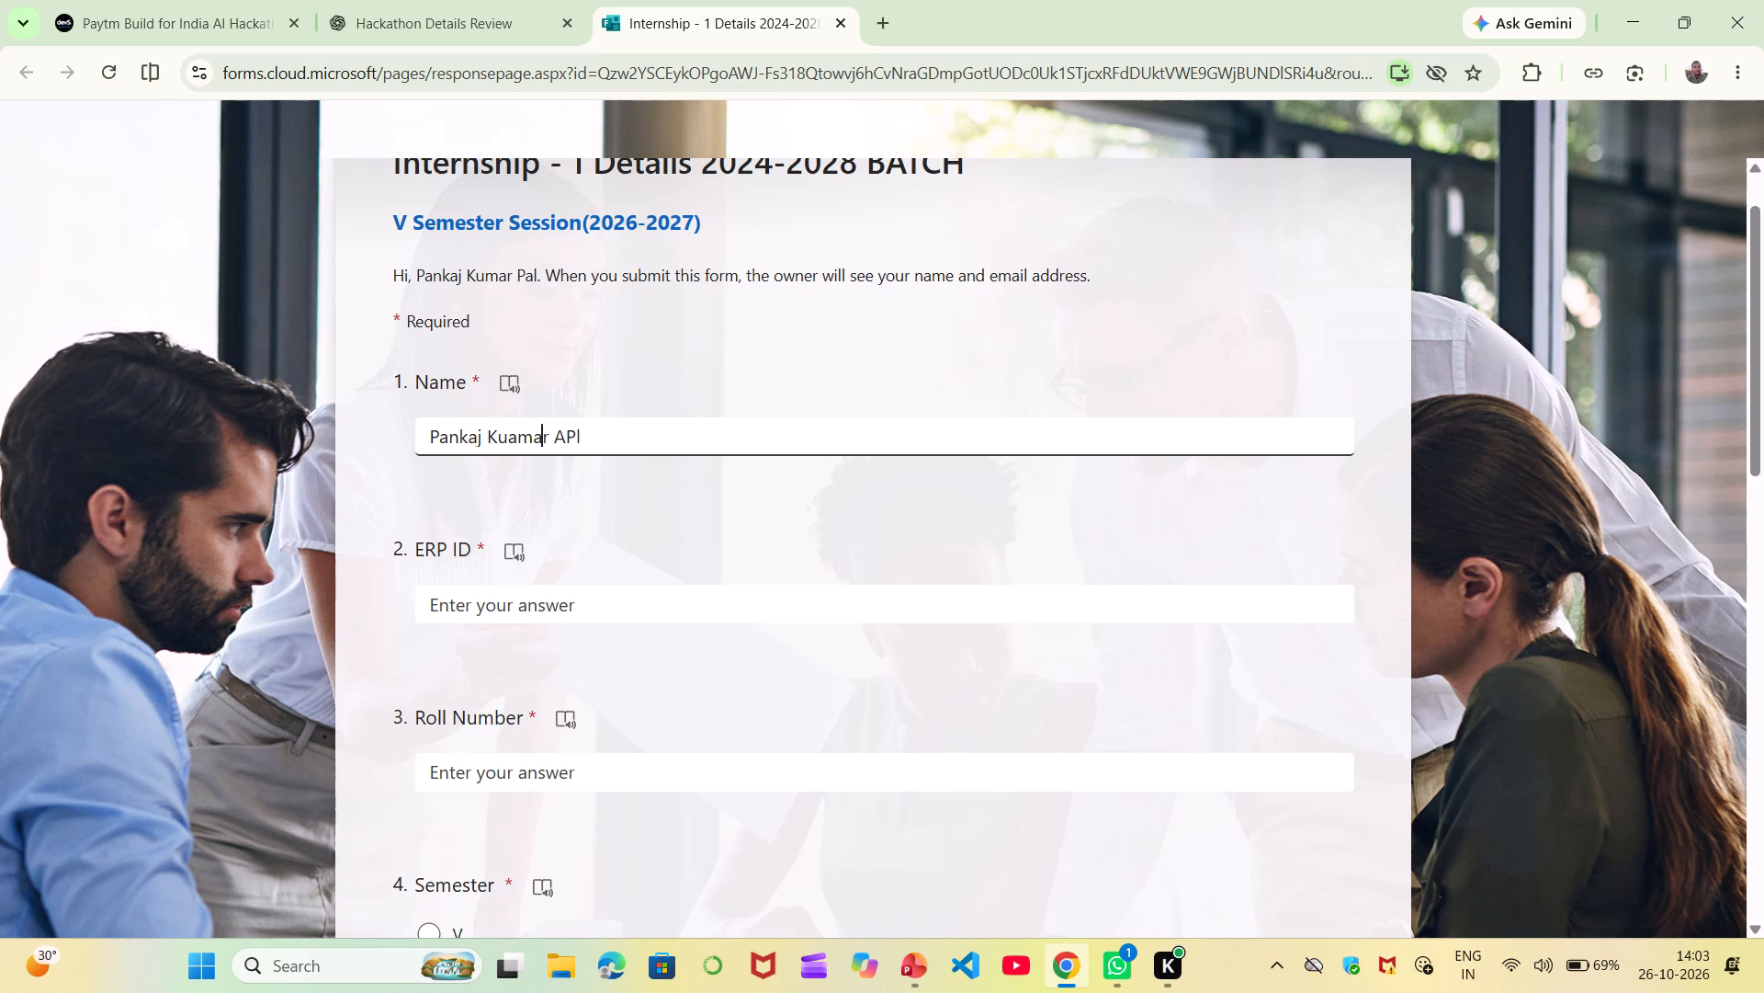
{"action": "left_click", "coordinate": [518, 433]}
{"action": "key", "text": "BackSpace"}
{"action": "left_click", "coordinate": [580, 438]}
{"action": "key", "text": "BackSpace"}
{"action": "key", "text": "BackSpace"}
{"action": "key", "text": "BackSpace"}
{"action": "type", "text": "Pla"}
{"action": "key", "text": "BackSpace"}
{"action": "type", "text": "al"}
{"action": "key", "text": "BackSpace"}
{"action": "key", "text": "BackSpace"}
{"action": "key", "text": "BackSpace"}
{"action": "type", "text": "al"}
Fill in the student's ERP ID and roll number in questions 2 and 3 of the form.
{"action": "left_click", "coordinate": [504, 599]}
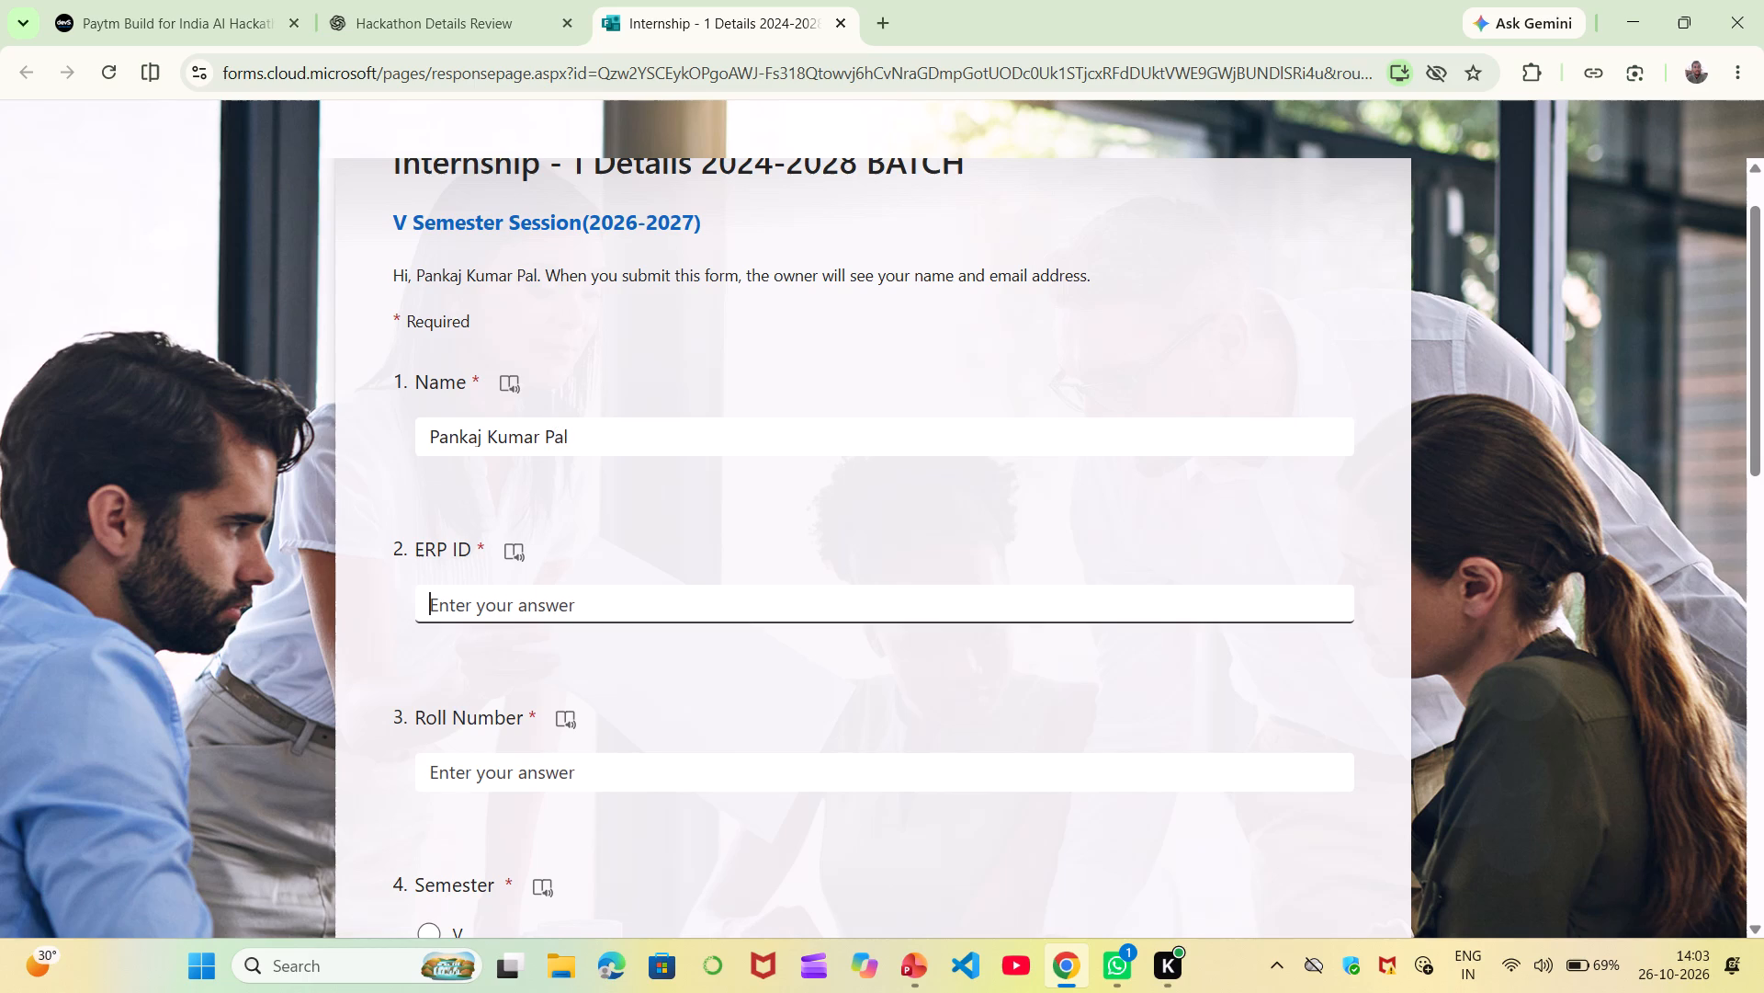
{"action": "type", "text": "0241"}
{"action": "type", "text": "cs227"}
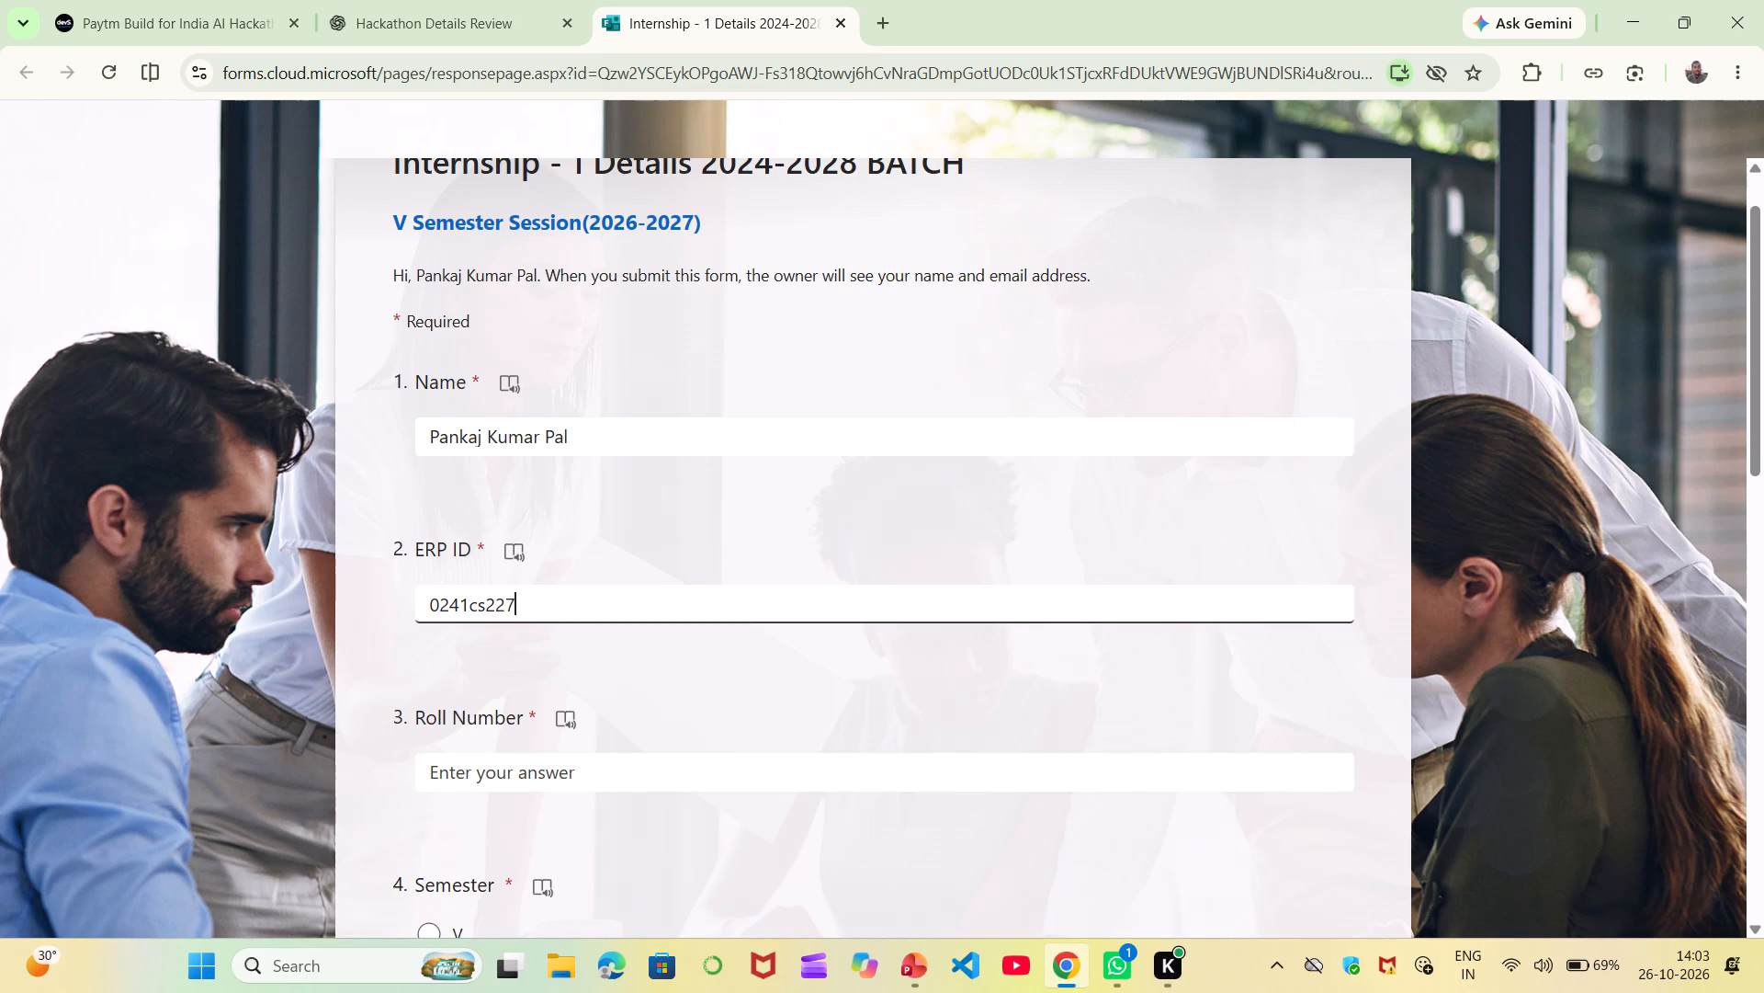
{"action": "scroll", "coordinate": [657, 748], "scroll_direction": "down", "scroll_amount": 1}
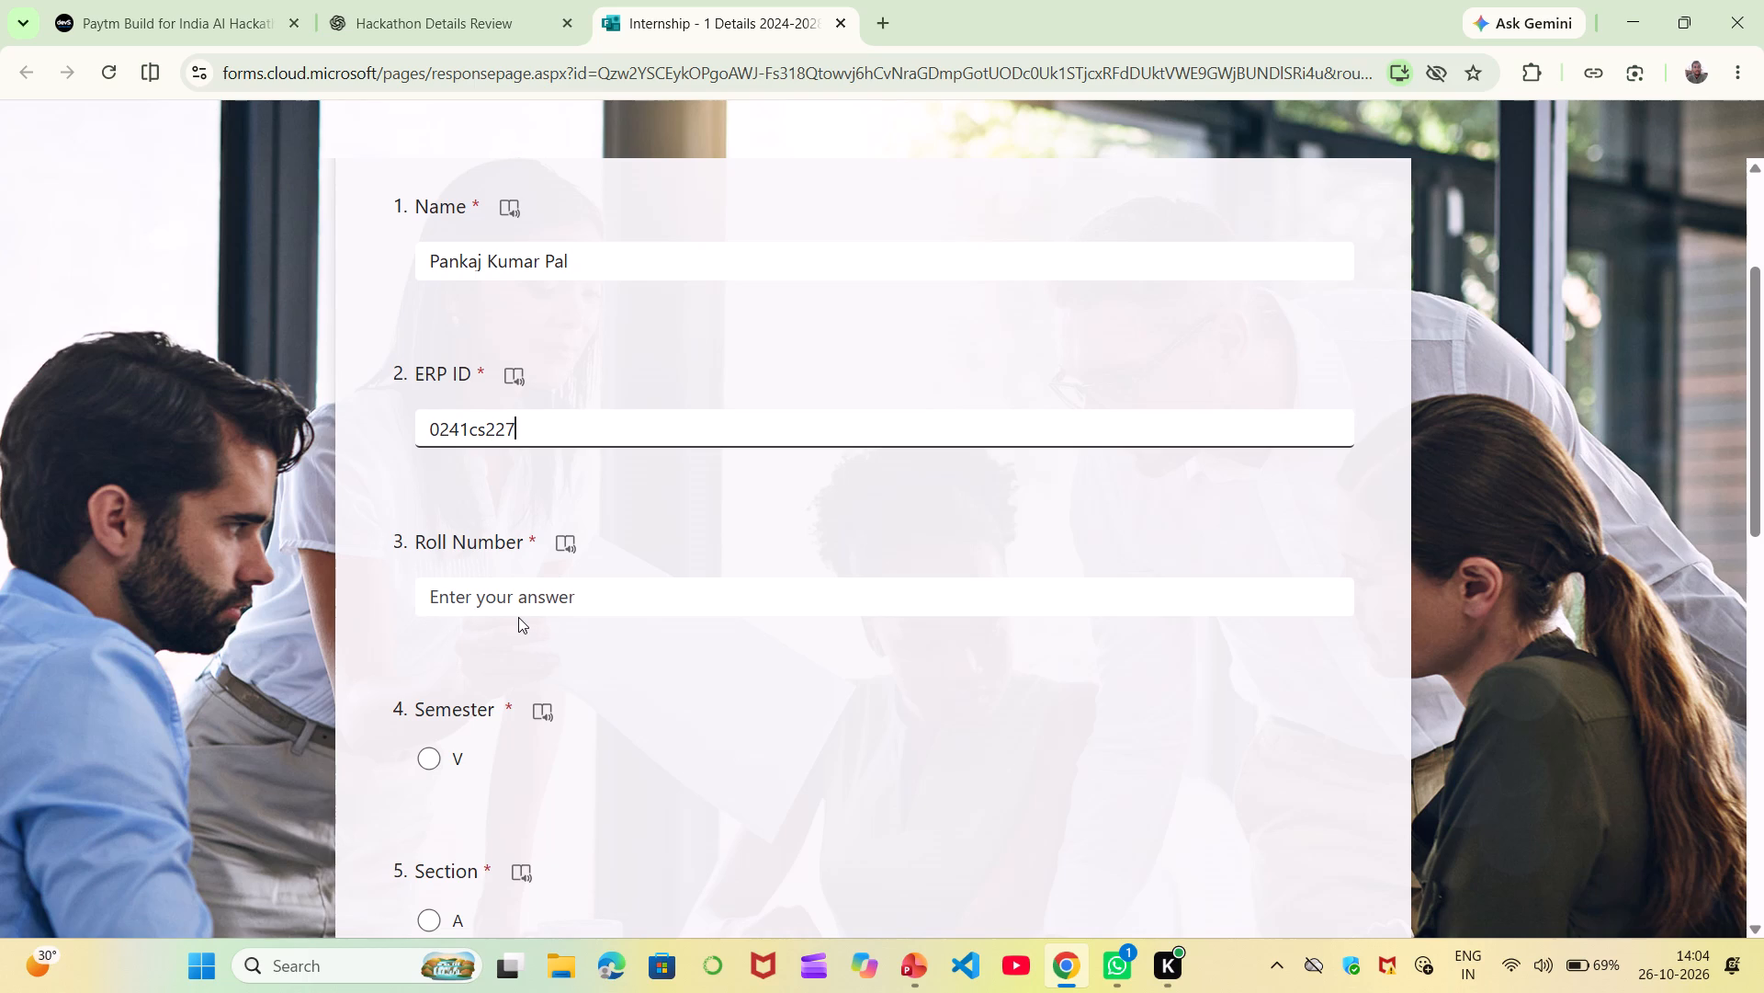
{"action": "left_click", "coordinate": [494, 590]}
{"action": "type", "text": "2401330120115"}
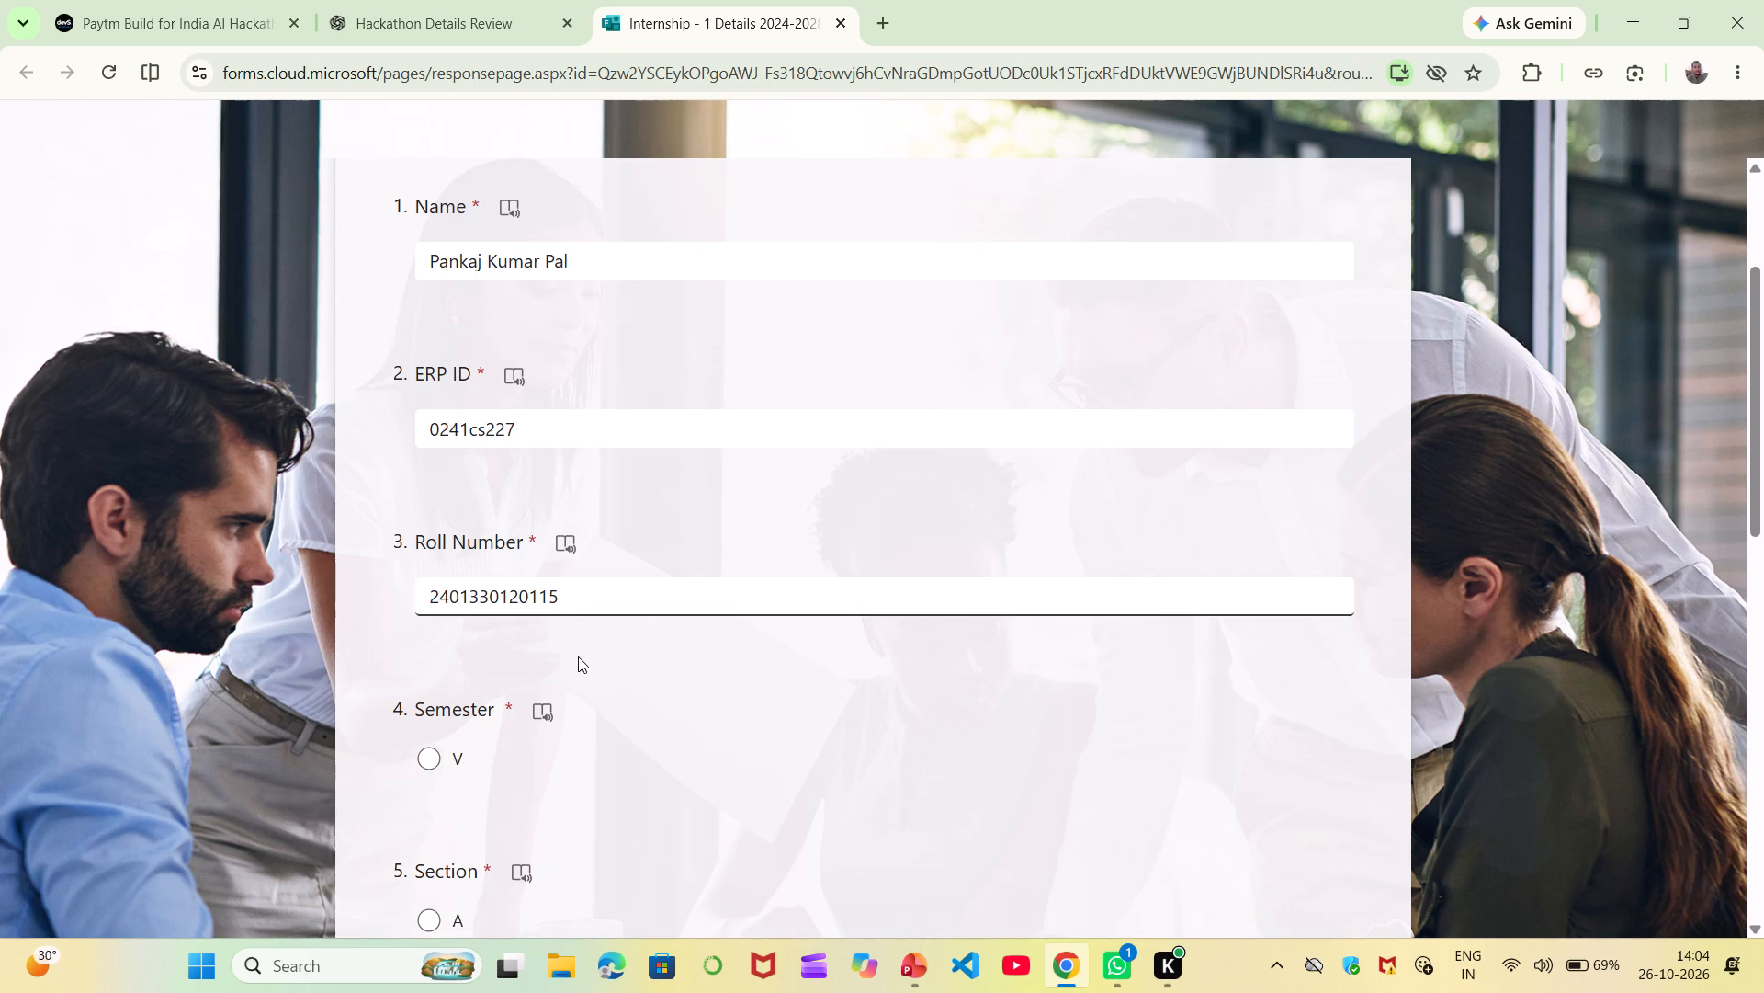
Choose V as the semester and B as the section in questions 4 and 5.
{"action": "scroll", "coordinate": [621, 695], "scroll_direction": "down", "scroll_amount": 1}
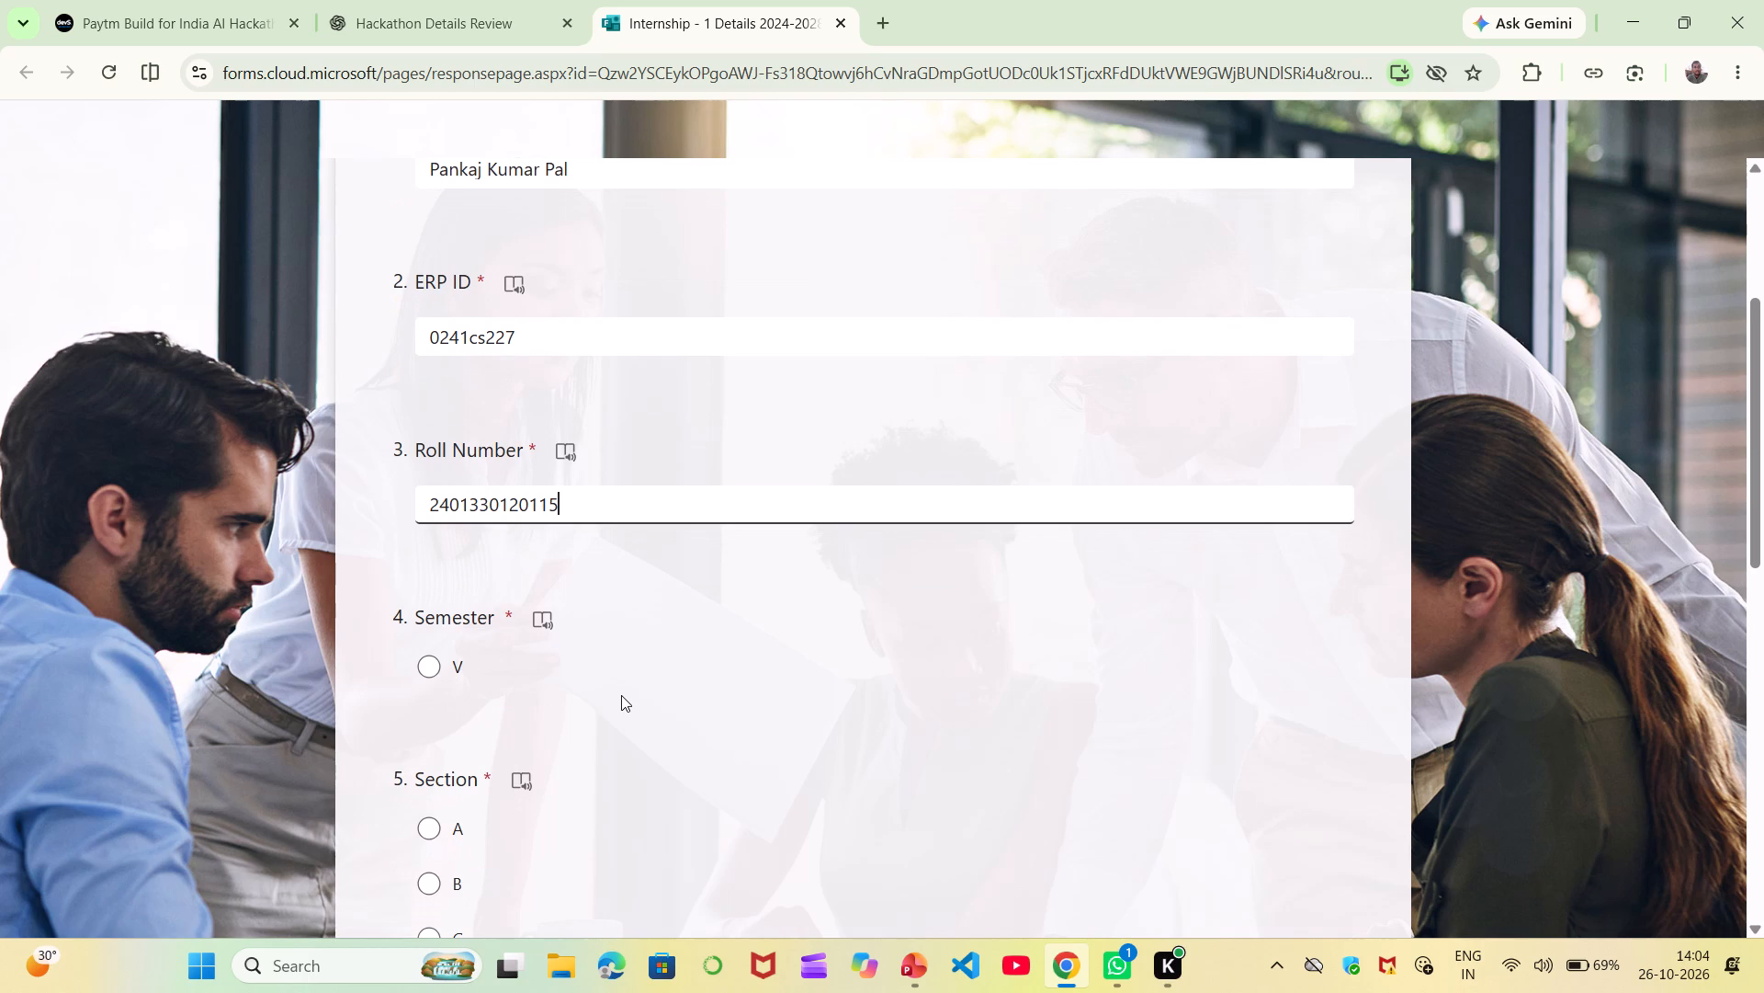
{"action": "scroll", "coordinate": [621, 695], "scroll_direction": "down", "scroll_amount": 2}
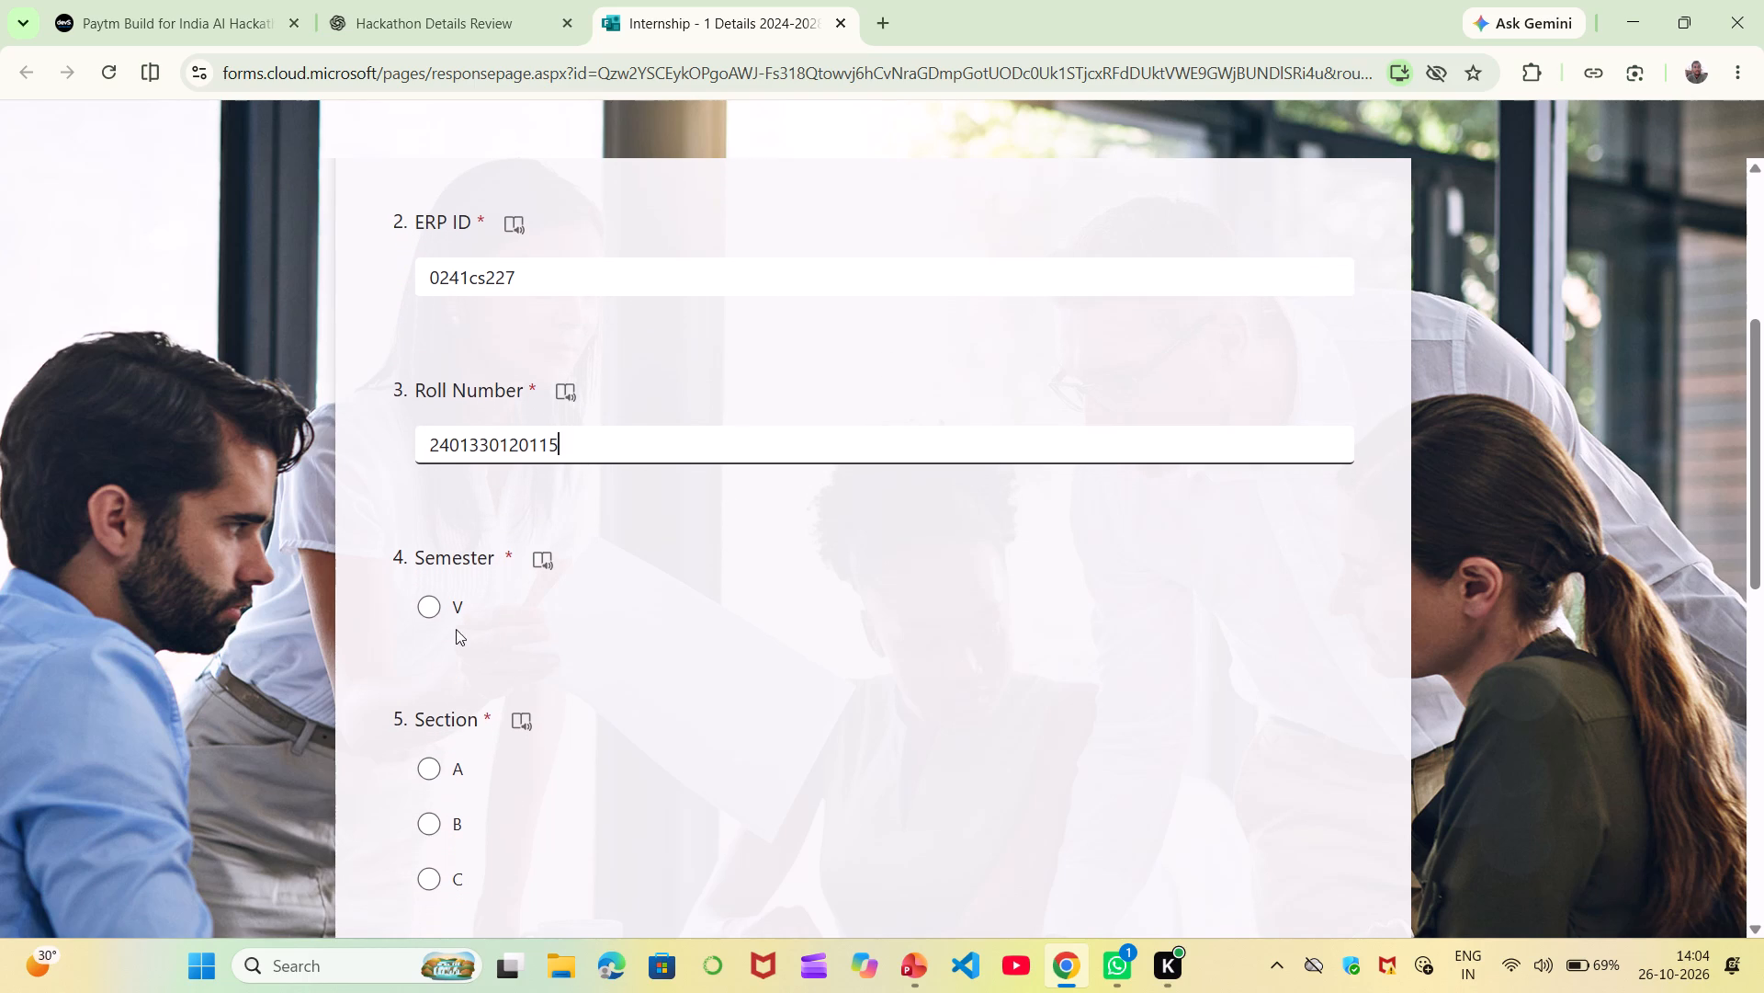
{"action": "left_click", "coordinate": [434, 618]}
{"action": "scroll", "coordinate": [545, 666], "scroll_direction": "down", "scroll_amount": 1}
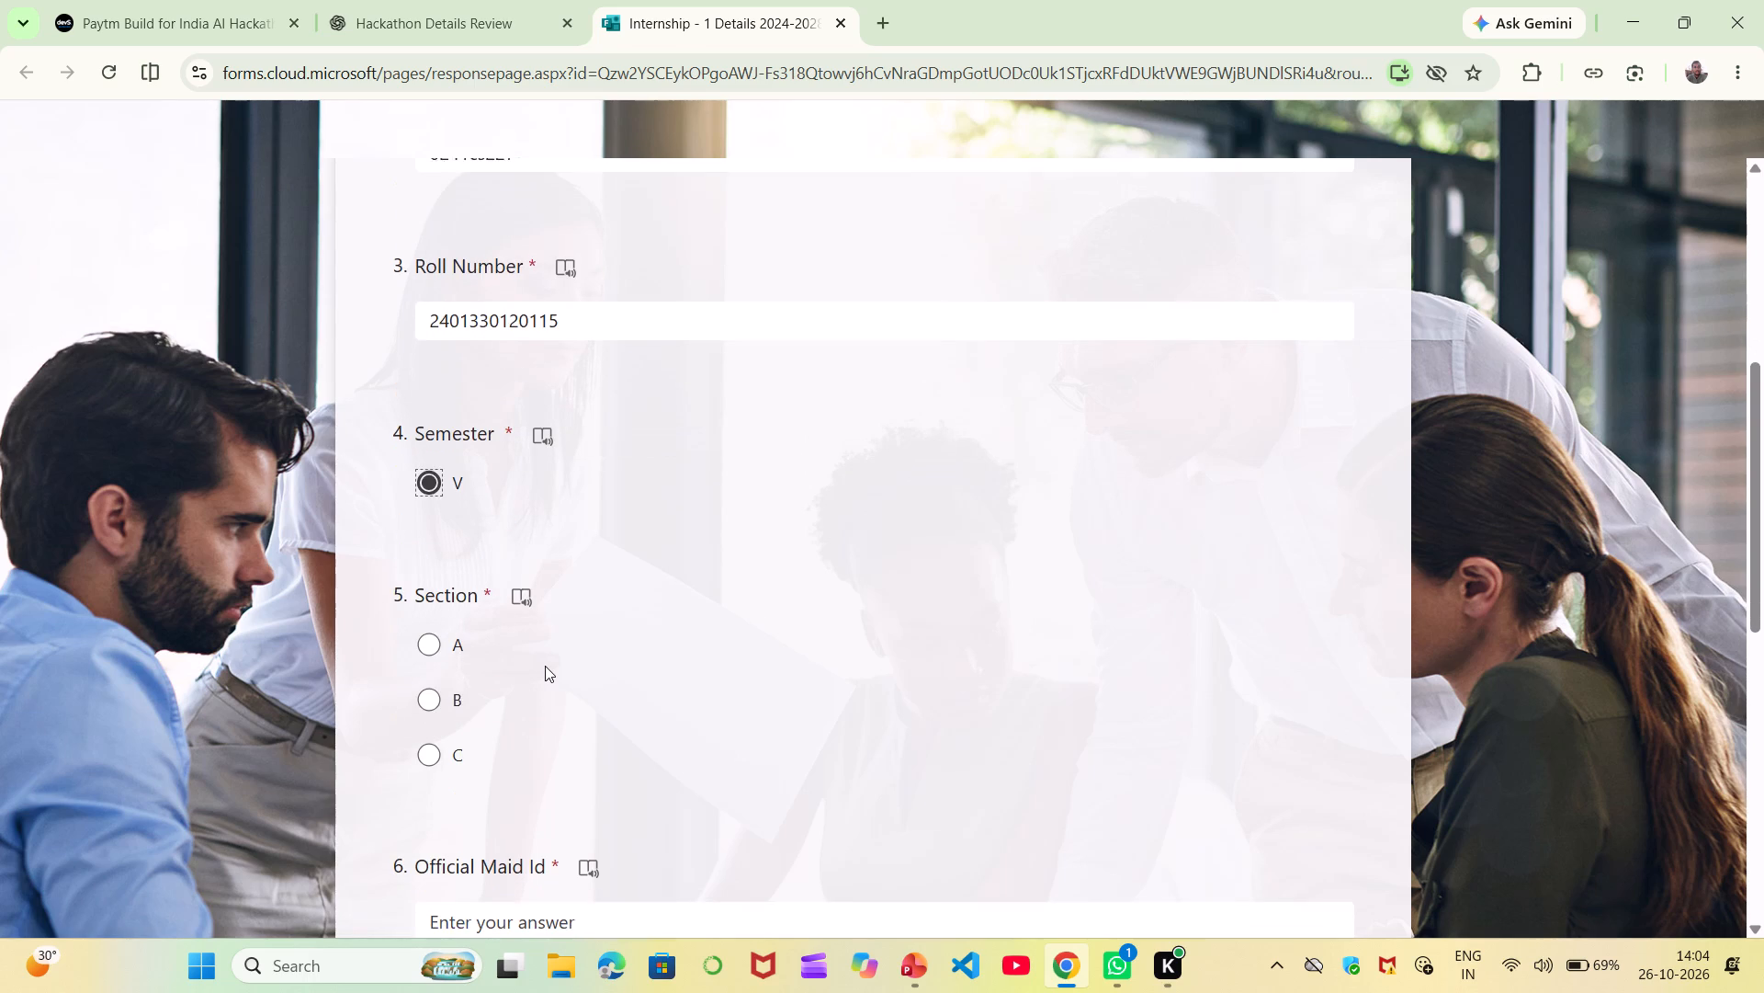
{"action": "left_click", "coordinate": [434, 701]}
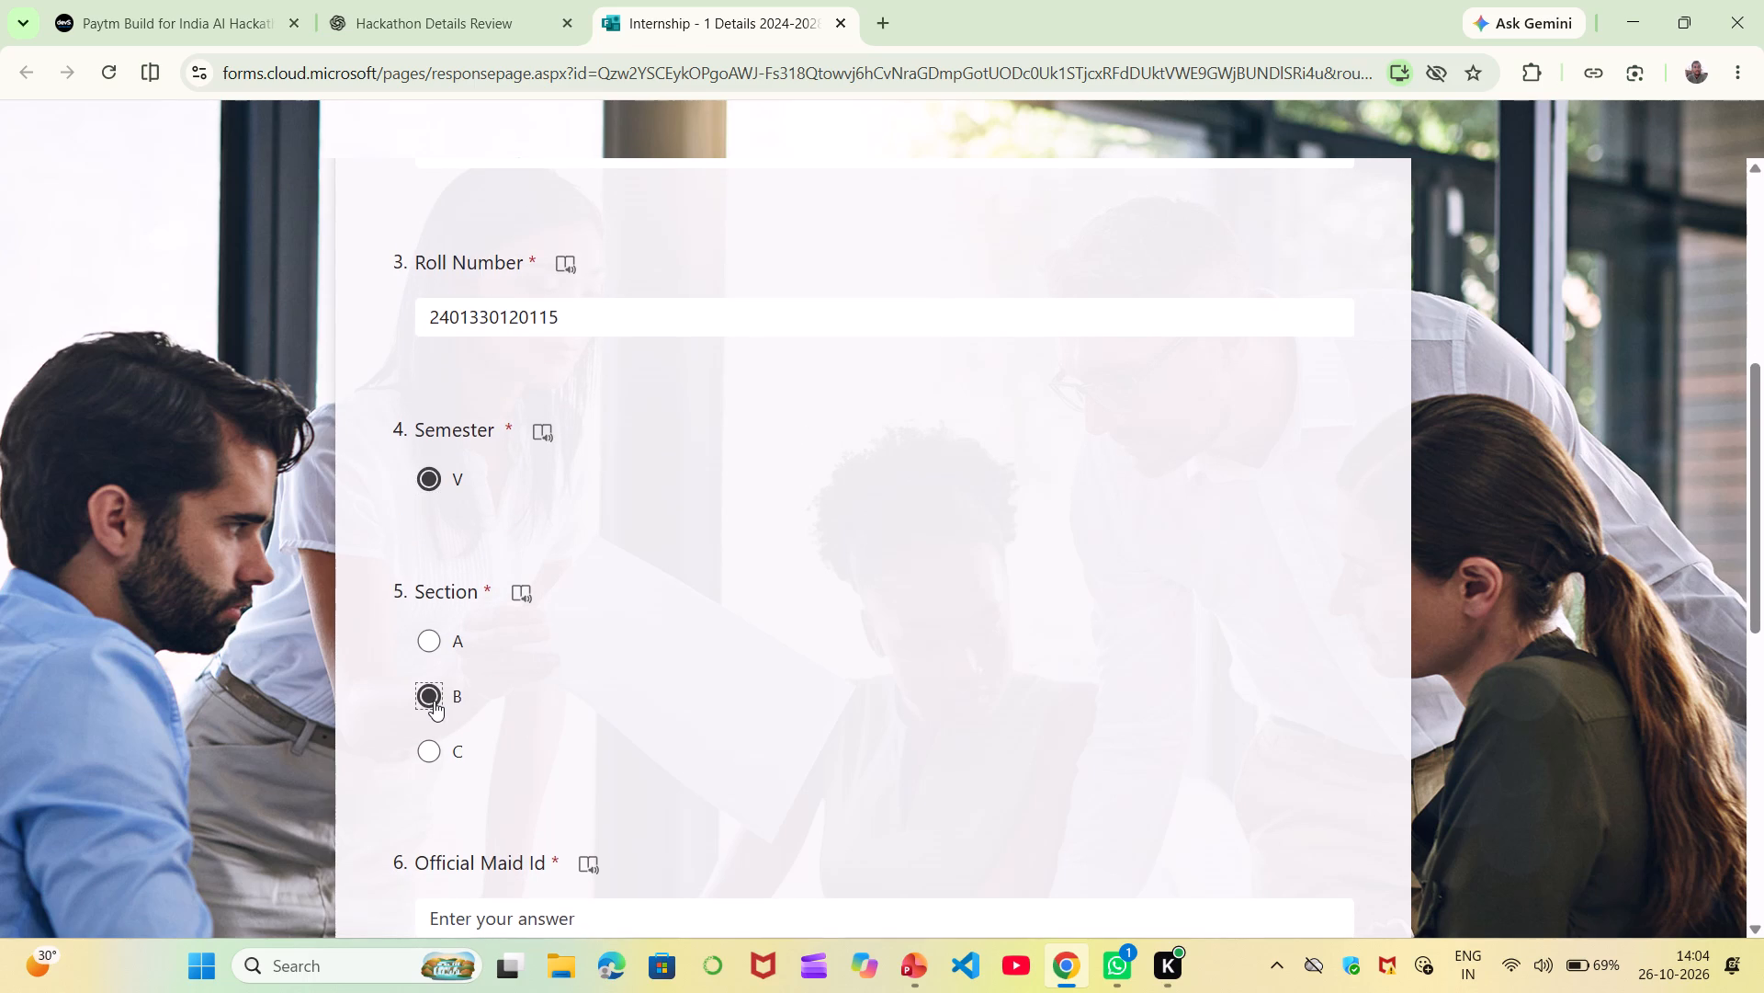
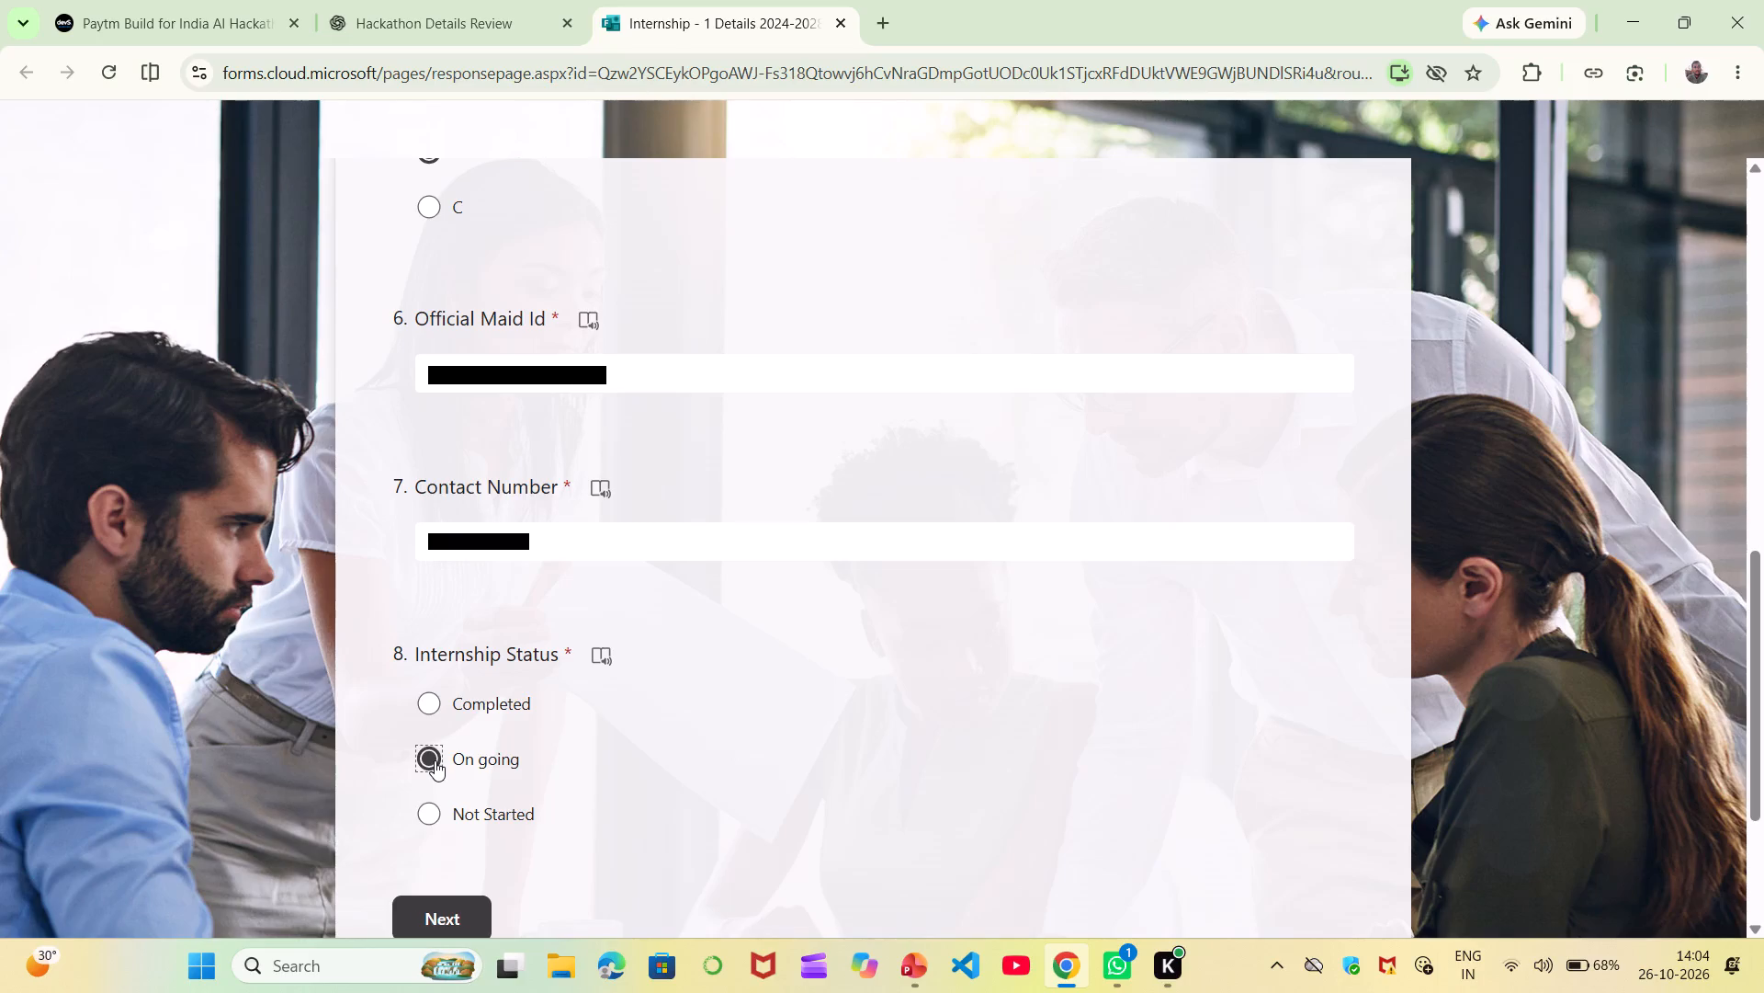
Set the Internship Status in question 8 to On going and advance to the form's next section.
{"action": "left_click", "coordinate": [435, 757]}
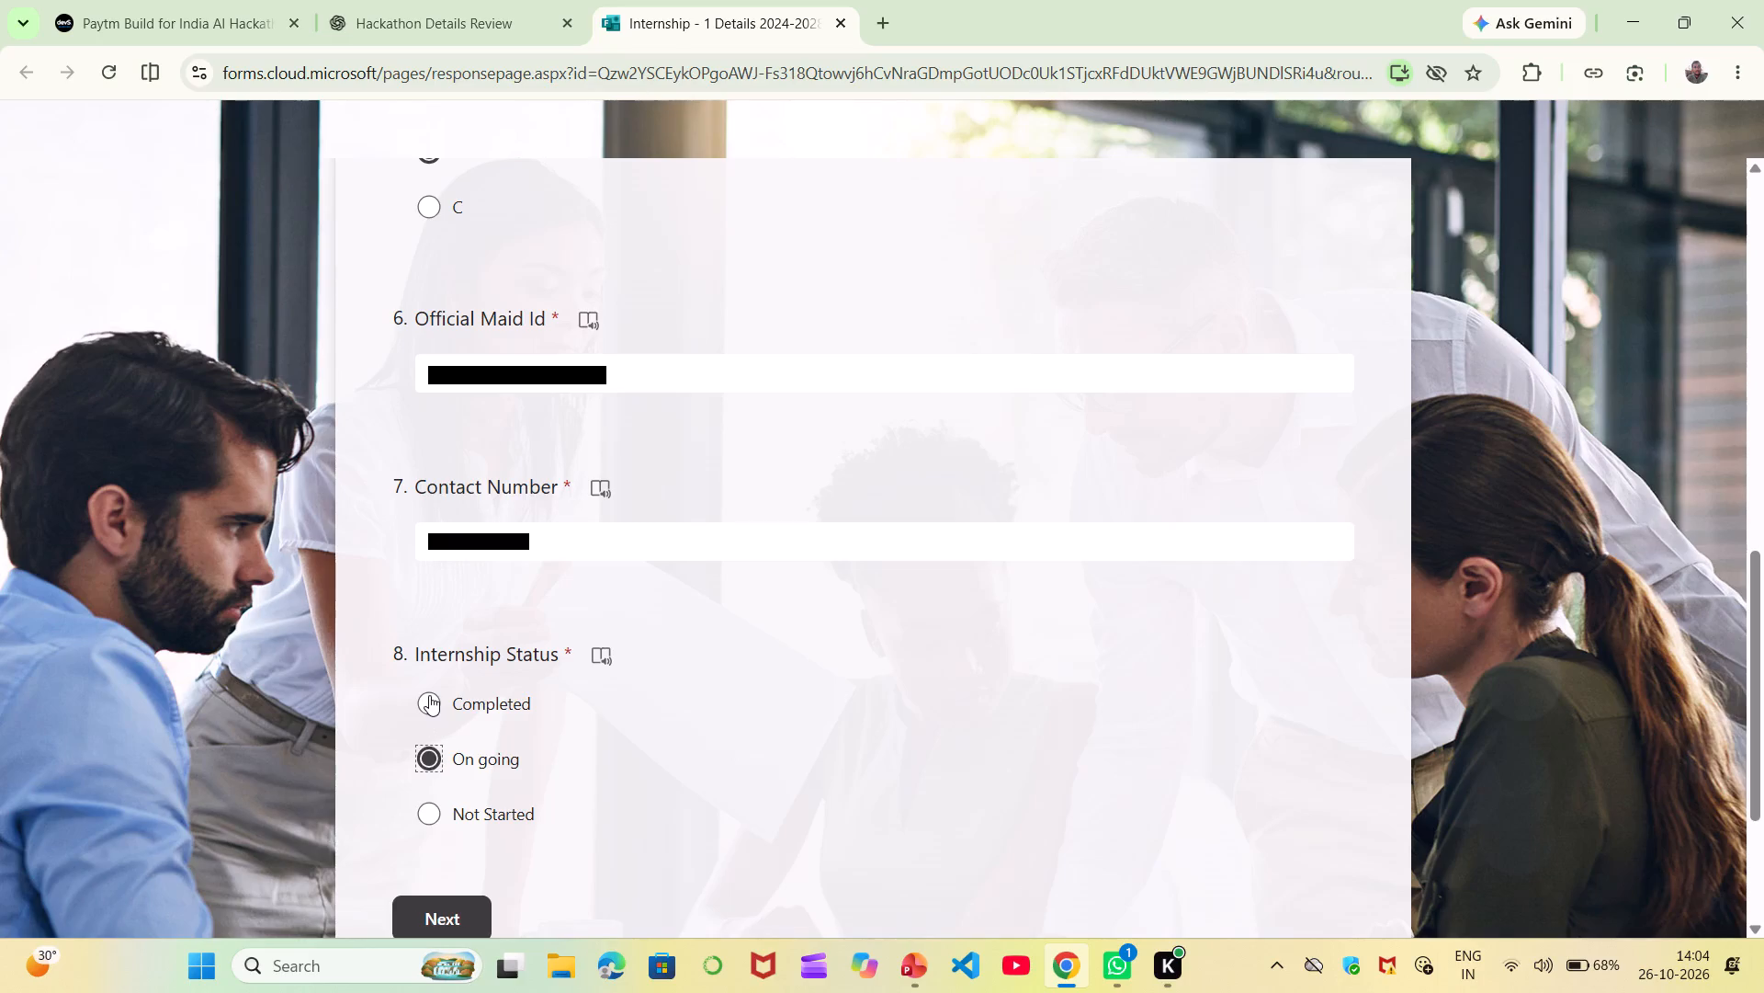
{"action": "left_click", "coordinate": [429, 695]}
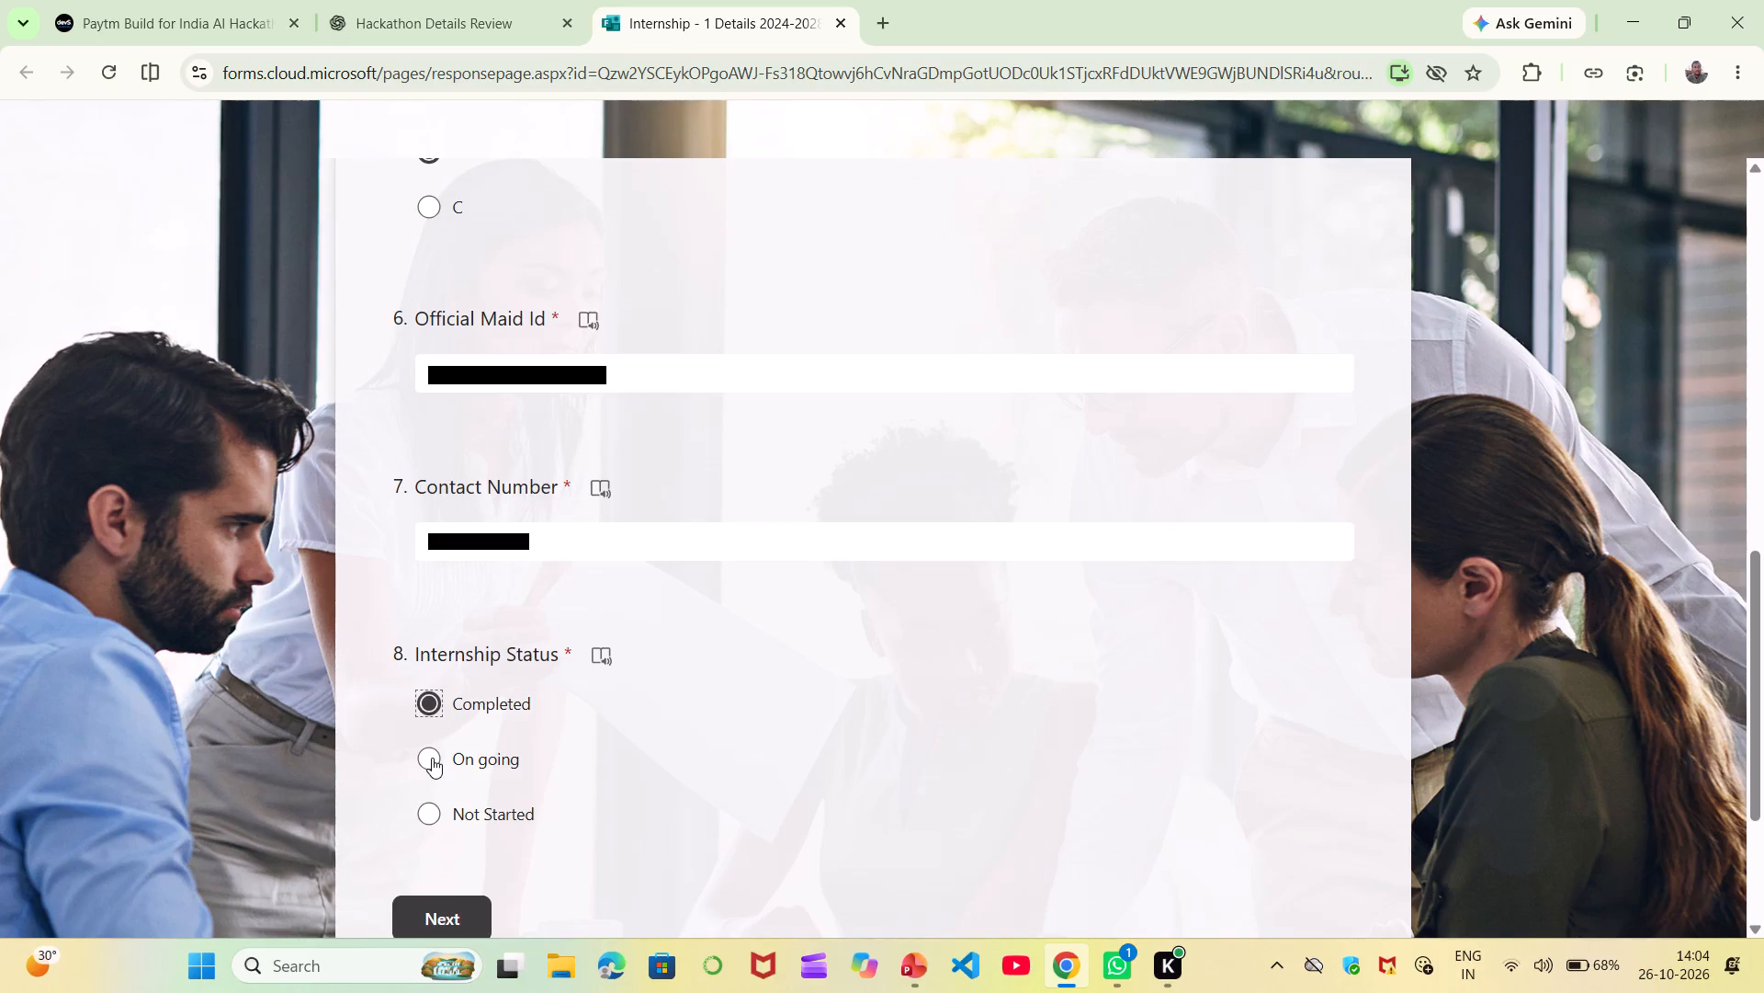
{"action": "left_click", "coordinate": [432, 758]}
{"action": "scroll", "coordinate": [858, 805], "scroll_direction": "down", "scroll_amount": 2}
{"action": "left_click", "coordinate": [457, 655]}
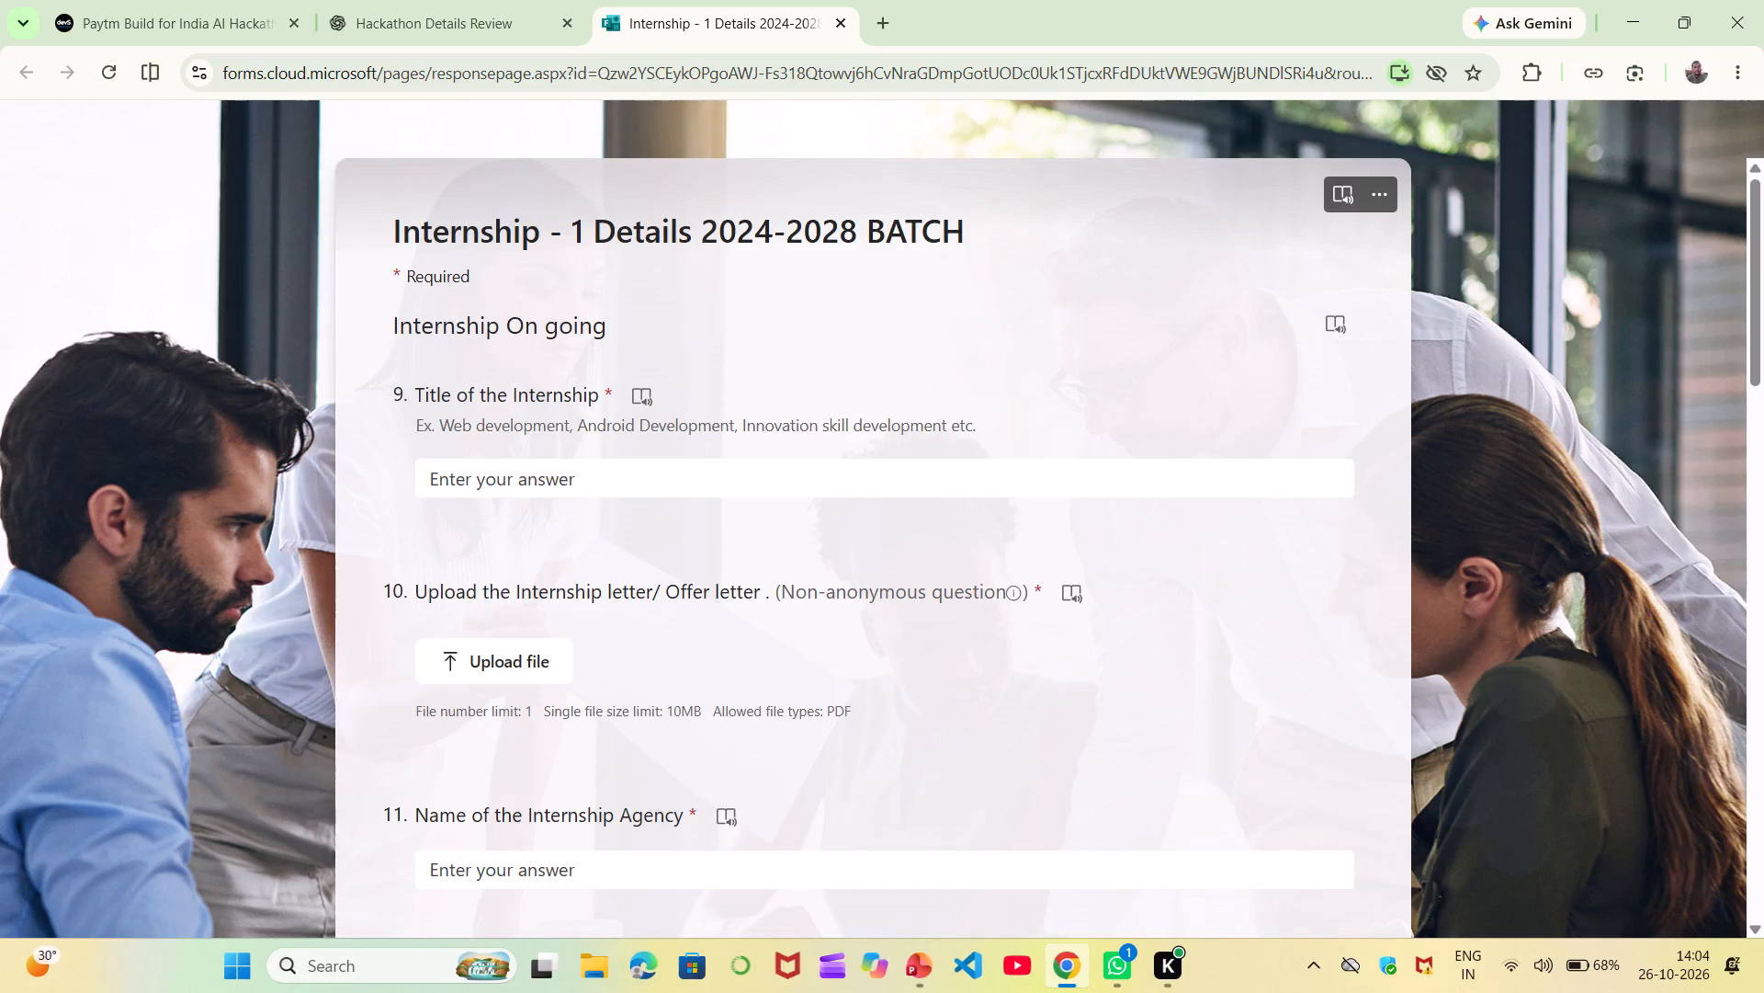
Search Google for eduskills in a new browser tab and open the EduSkills Foundation website.
{"action": "left_click", "coordinate": [882, 10]}
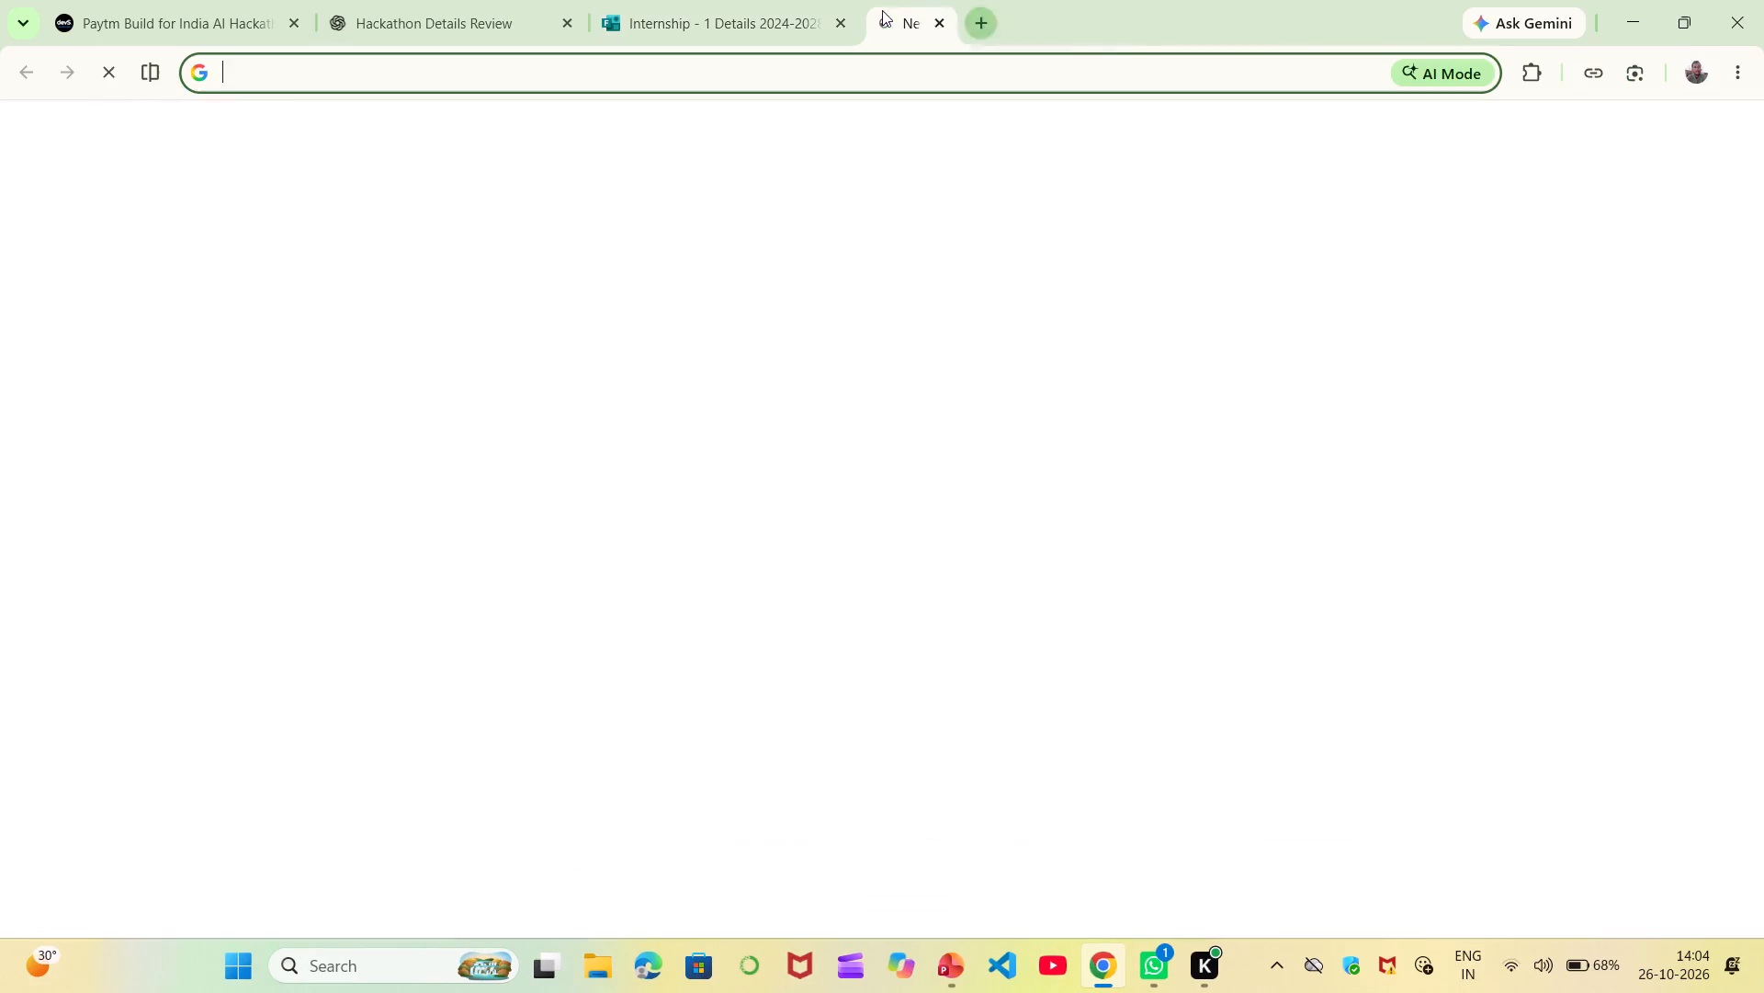
{"action": "left_click", "coordinate": [582, 437]}
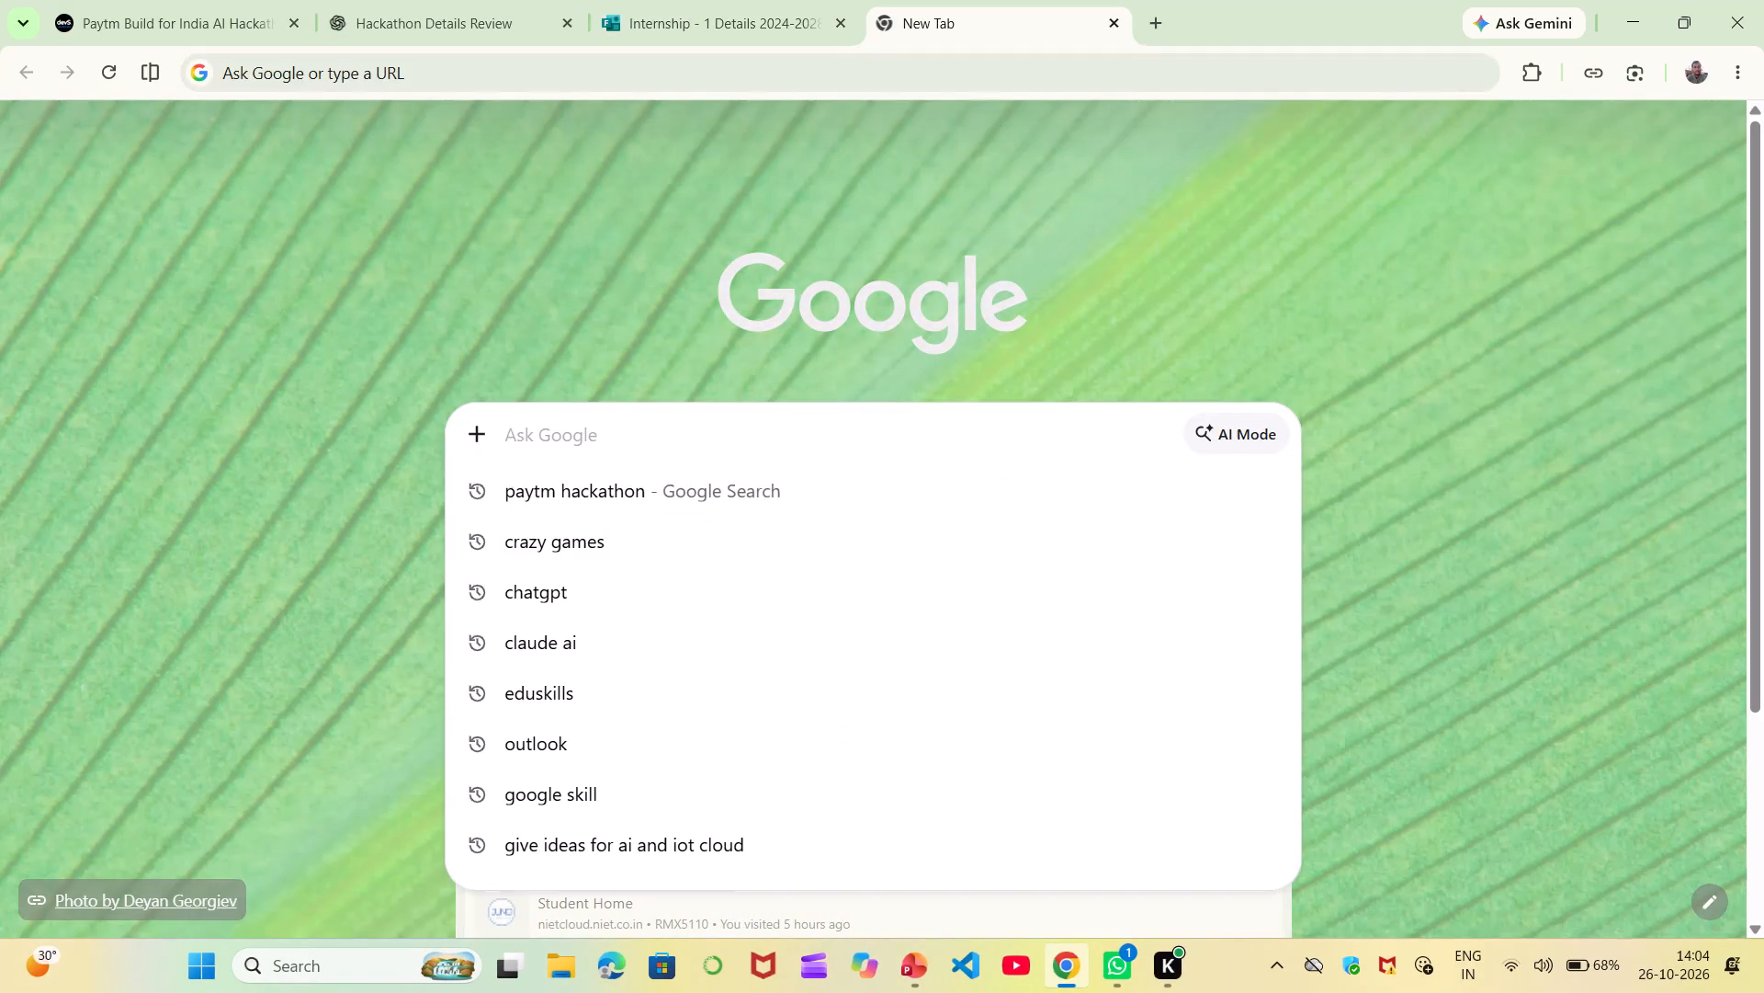
{"action": "type", "text": "edu"}
{"action": "key", "text": "Return"}
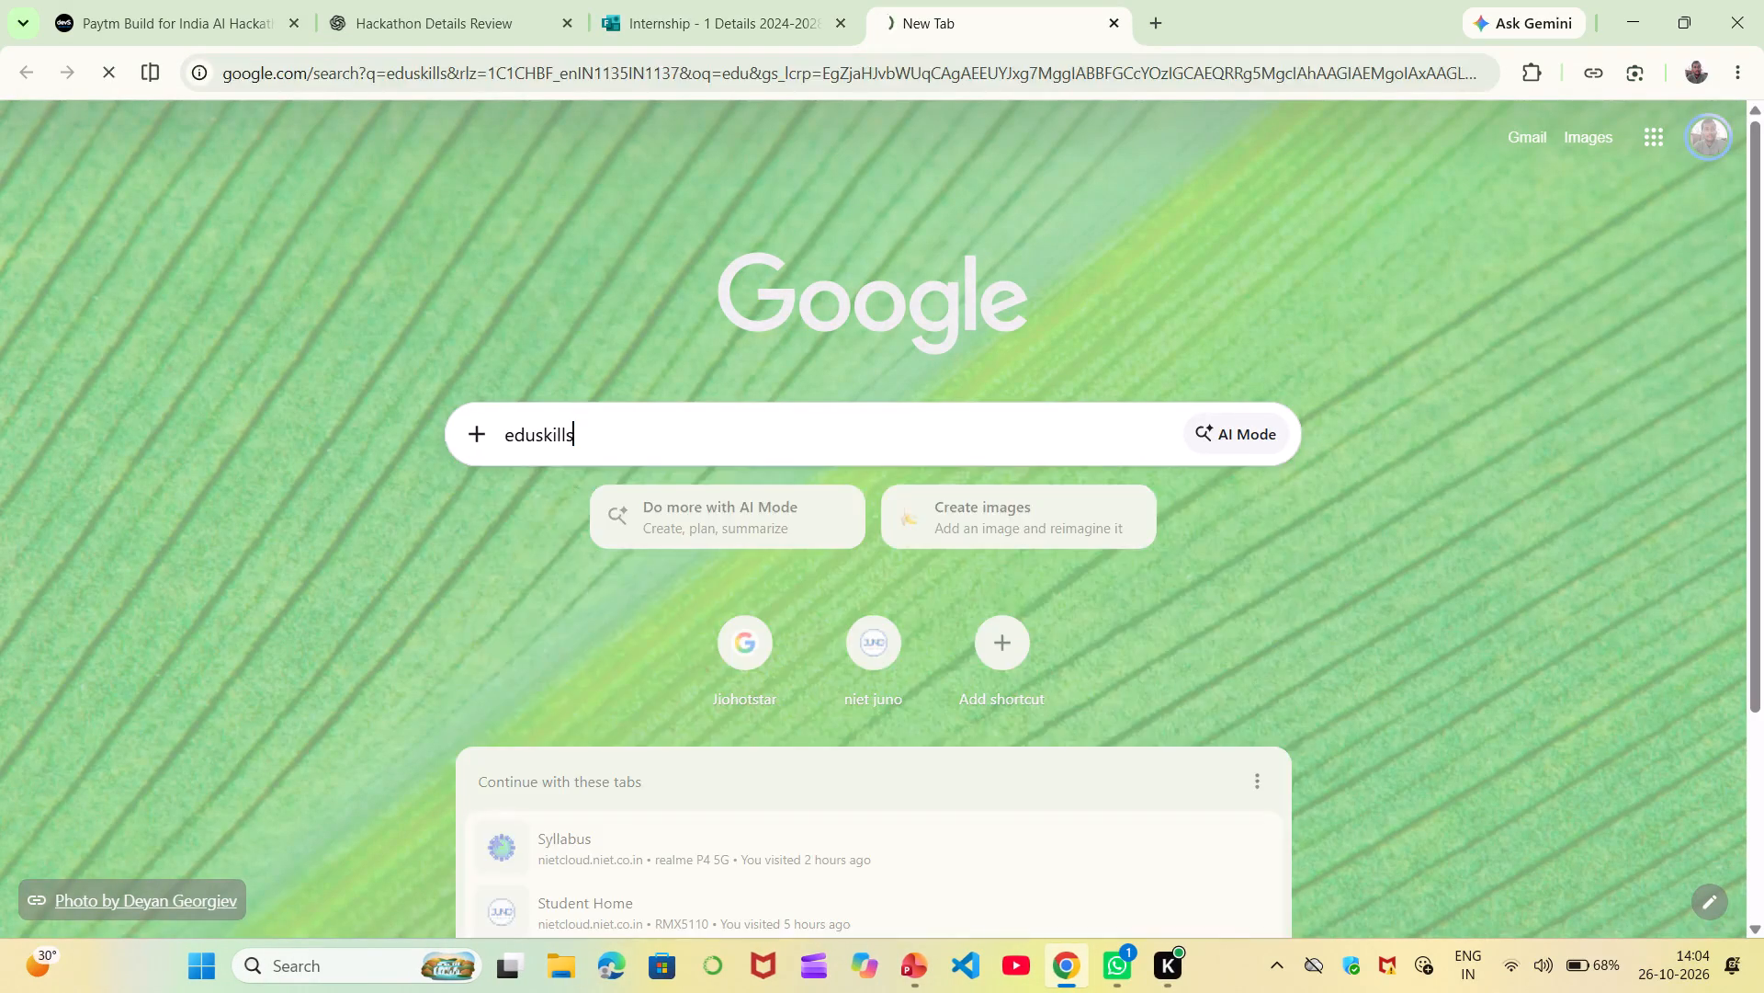
{"action": "left_click", "coordinate": [367, 367]}
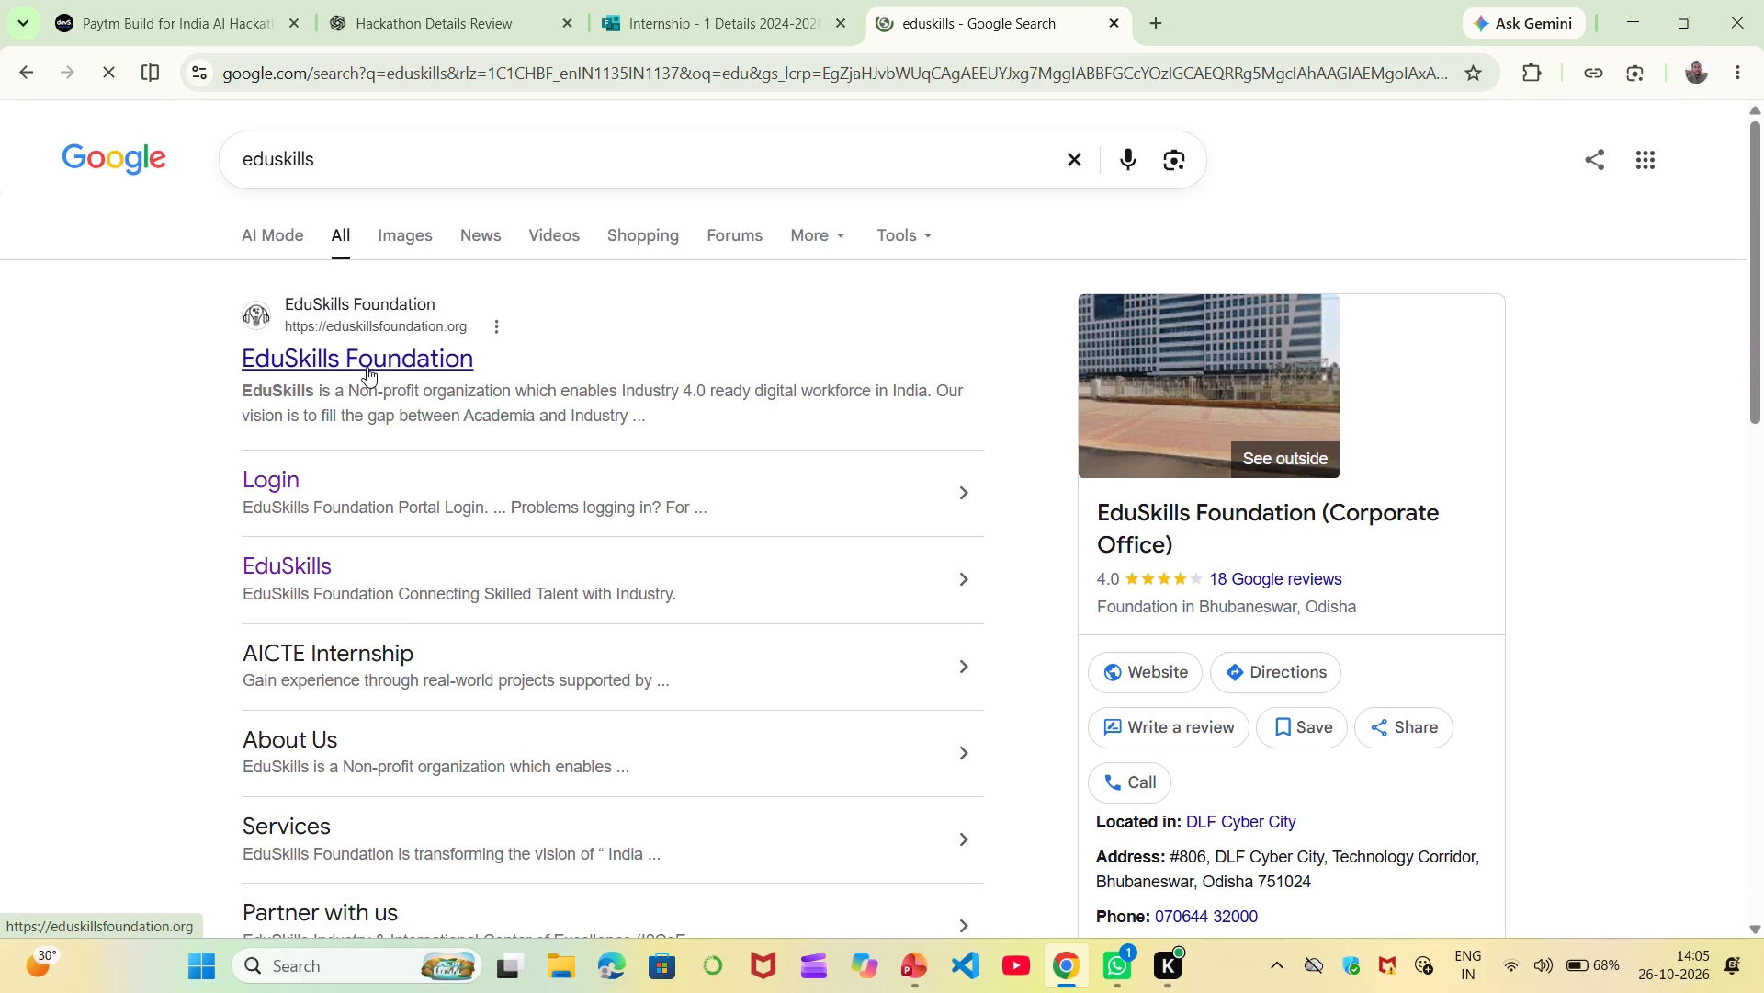
{"action": "left_click", "coordinate": [327, 348]}
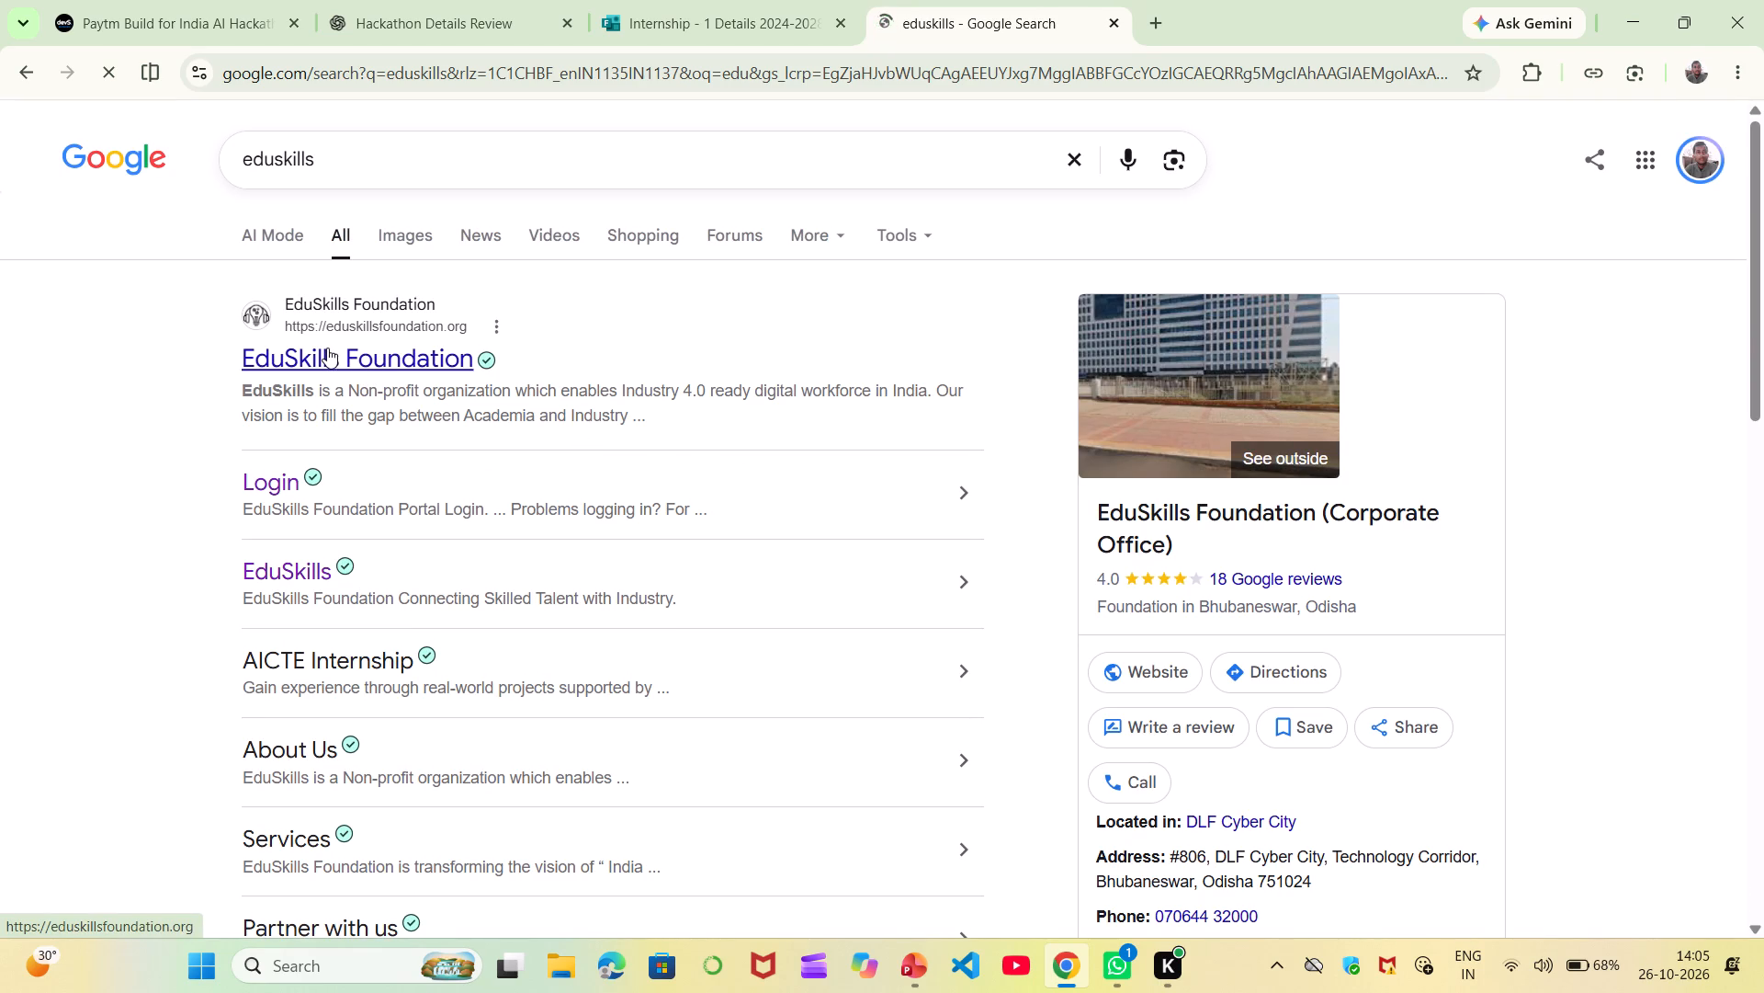
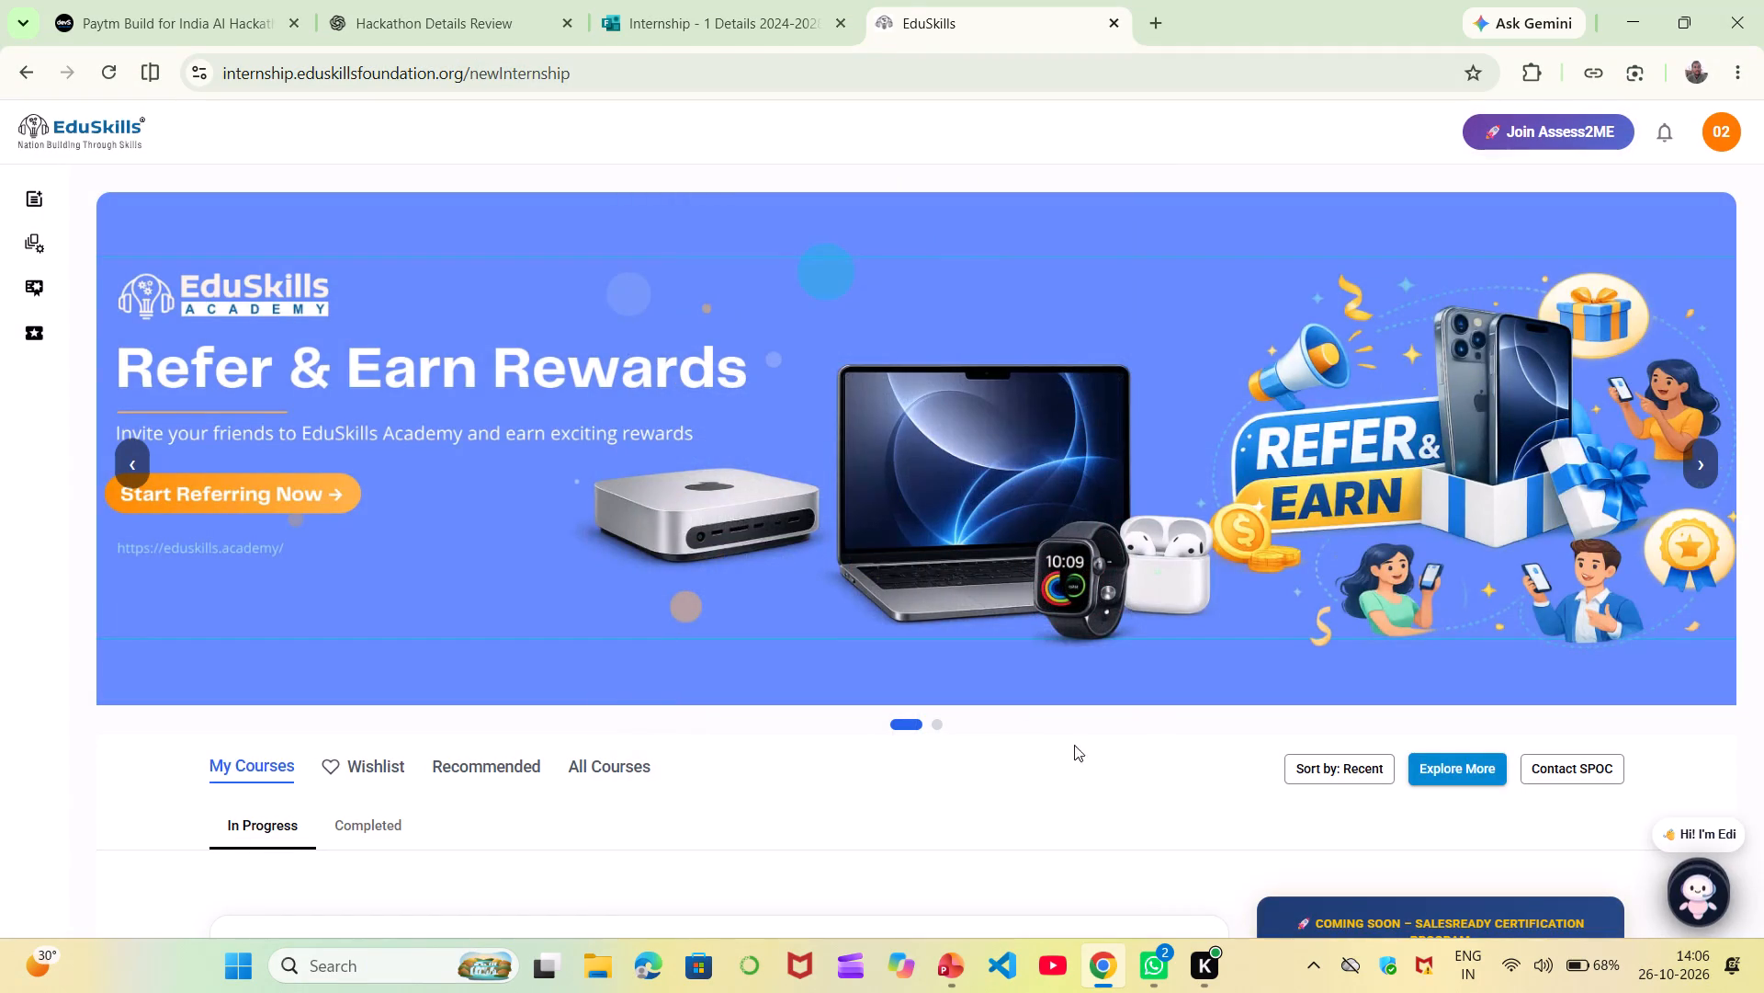
Copy the course title Google Cloud Generative - AI from EduSkills into question 9, Title of the Internship, on the form.
{"action": "scroll", "coordinate": [1069, 752], "scroll_direction": "down", "scroll_amount": 3}
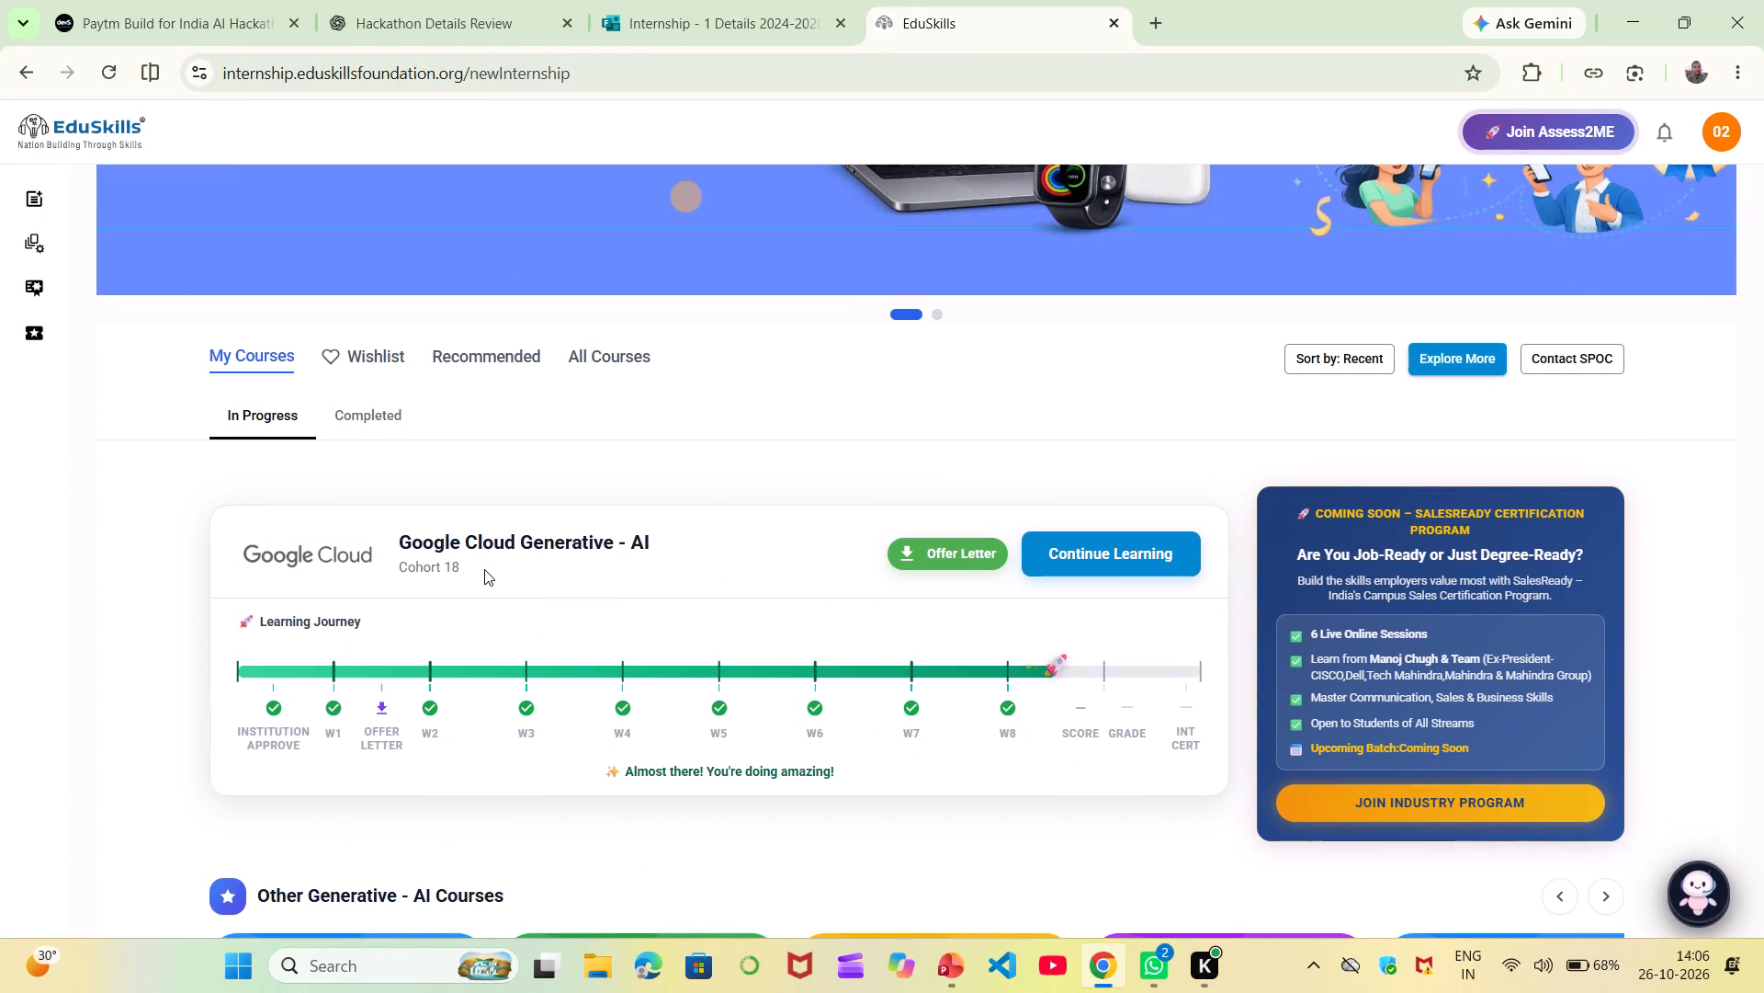
{"action": "left_click_drag", "start_coordinate": [401, 542], "coordinate": [673, 533]}
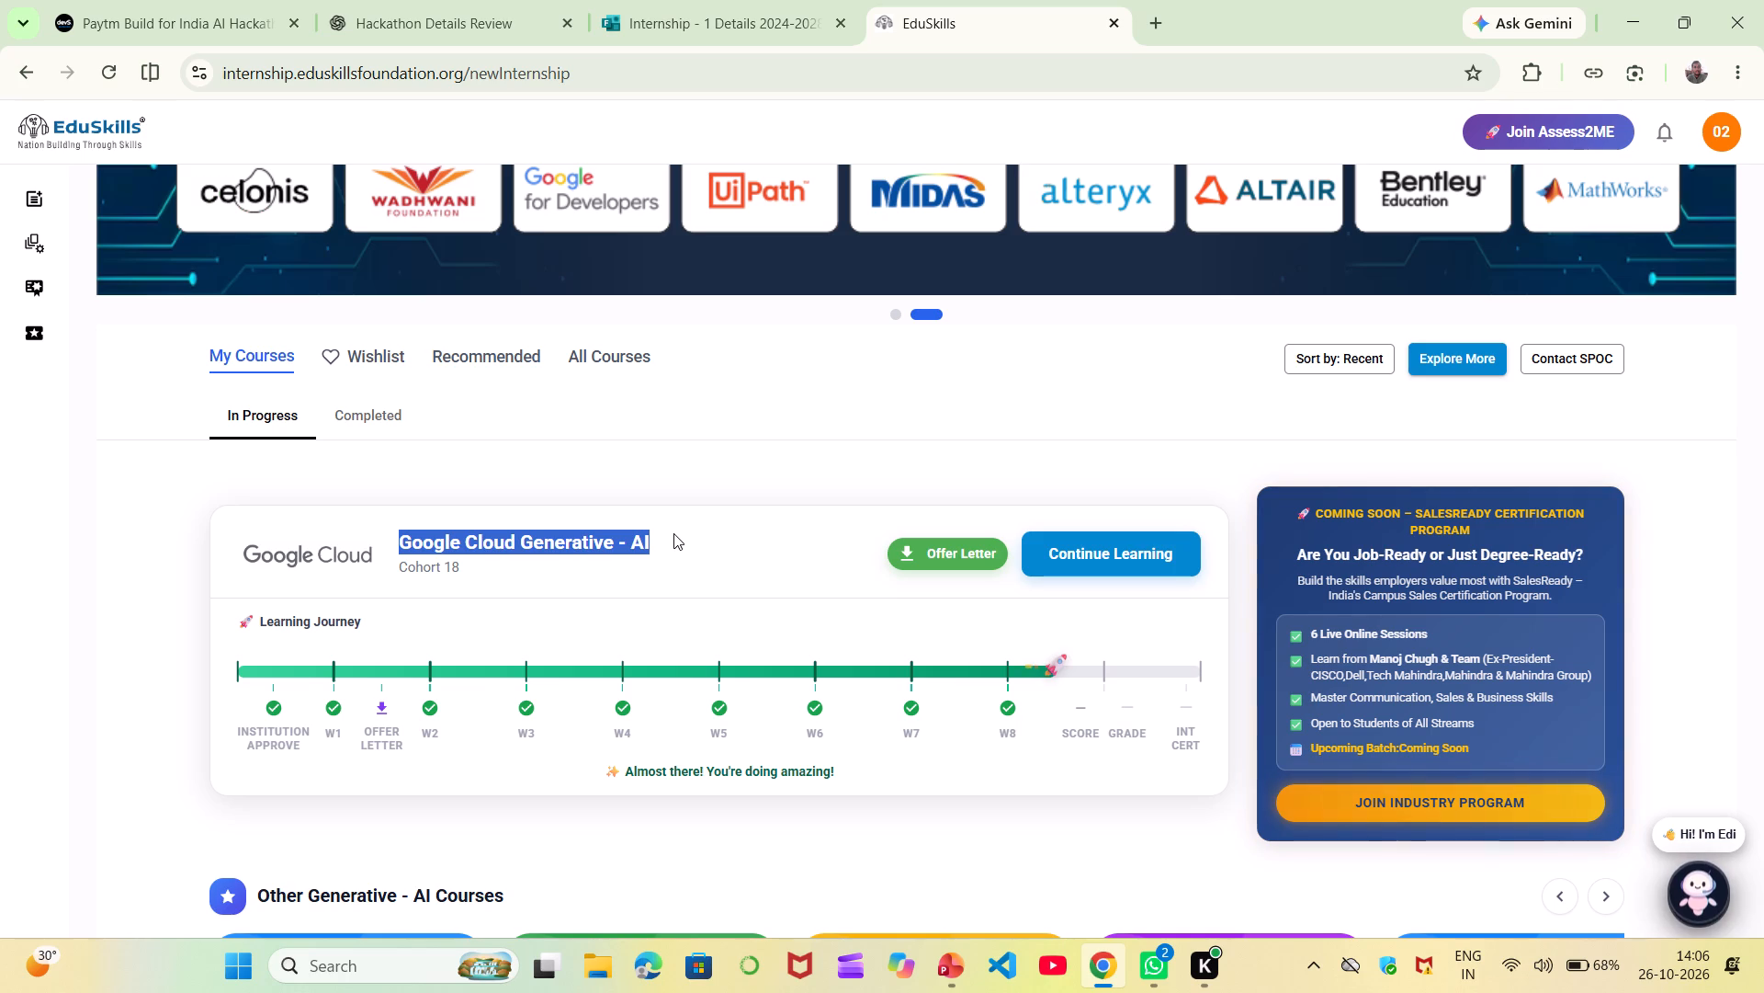
{"action": "key", "text": "ctrl+c"}
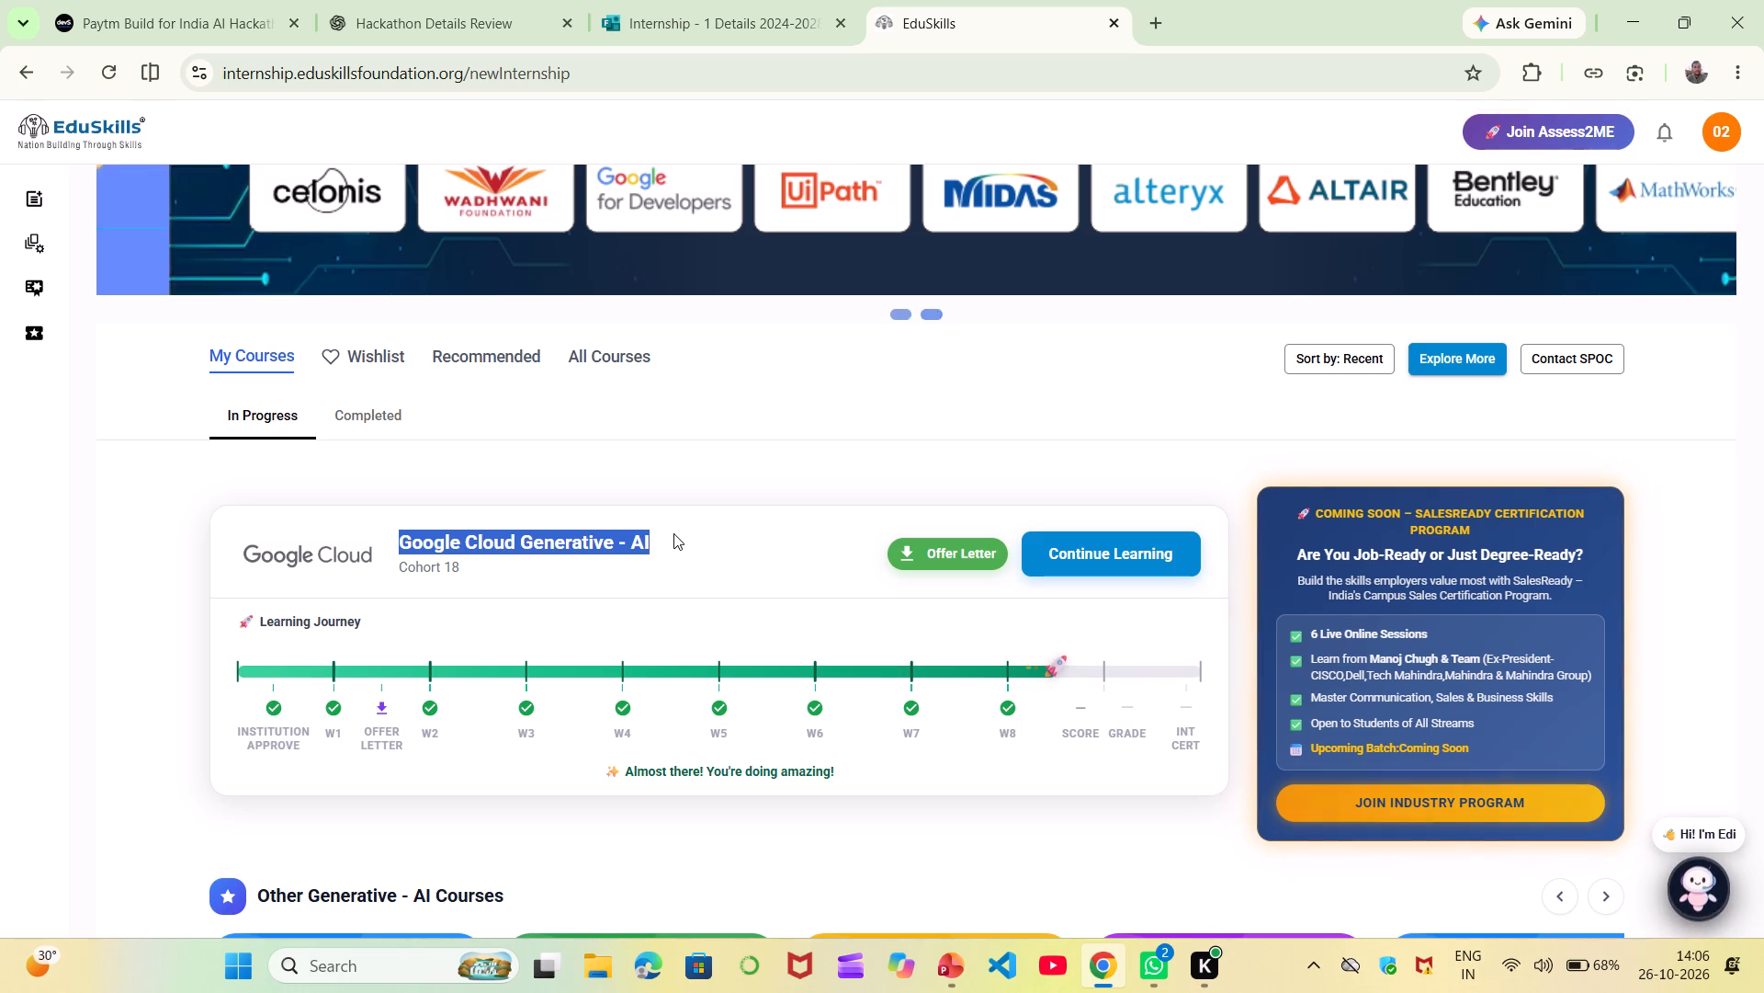
{"action": "left_click", "coordinate": [762, 3]}
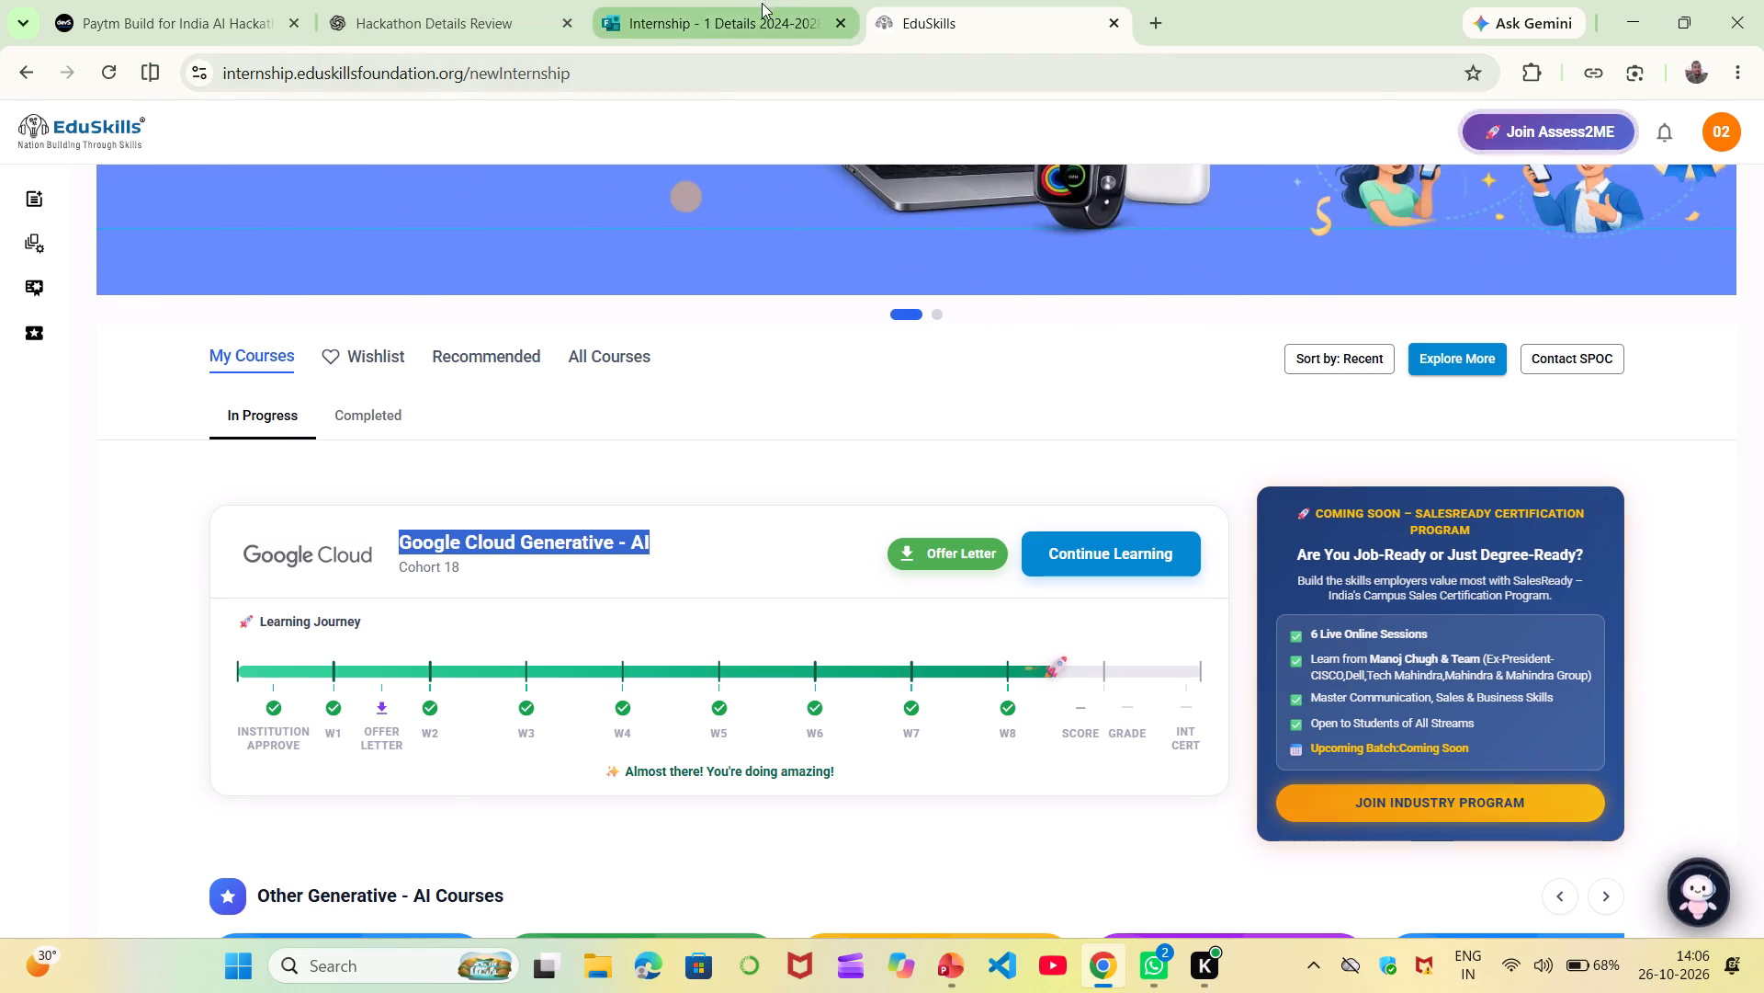
{"action": "left_click", "coordinate": [489, 486]}
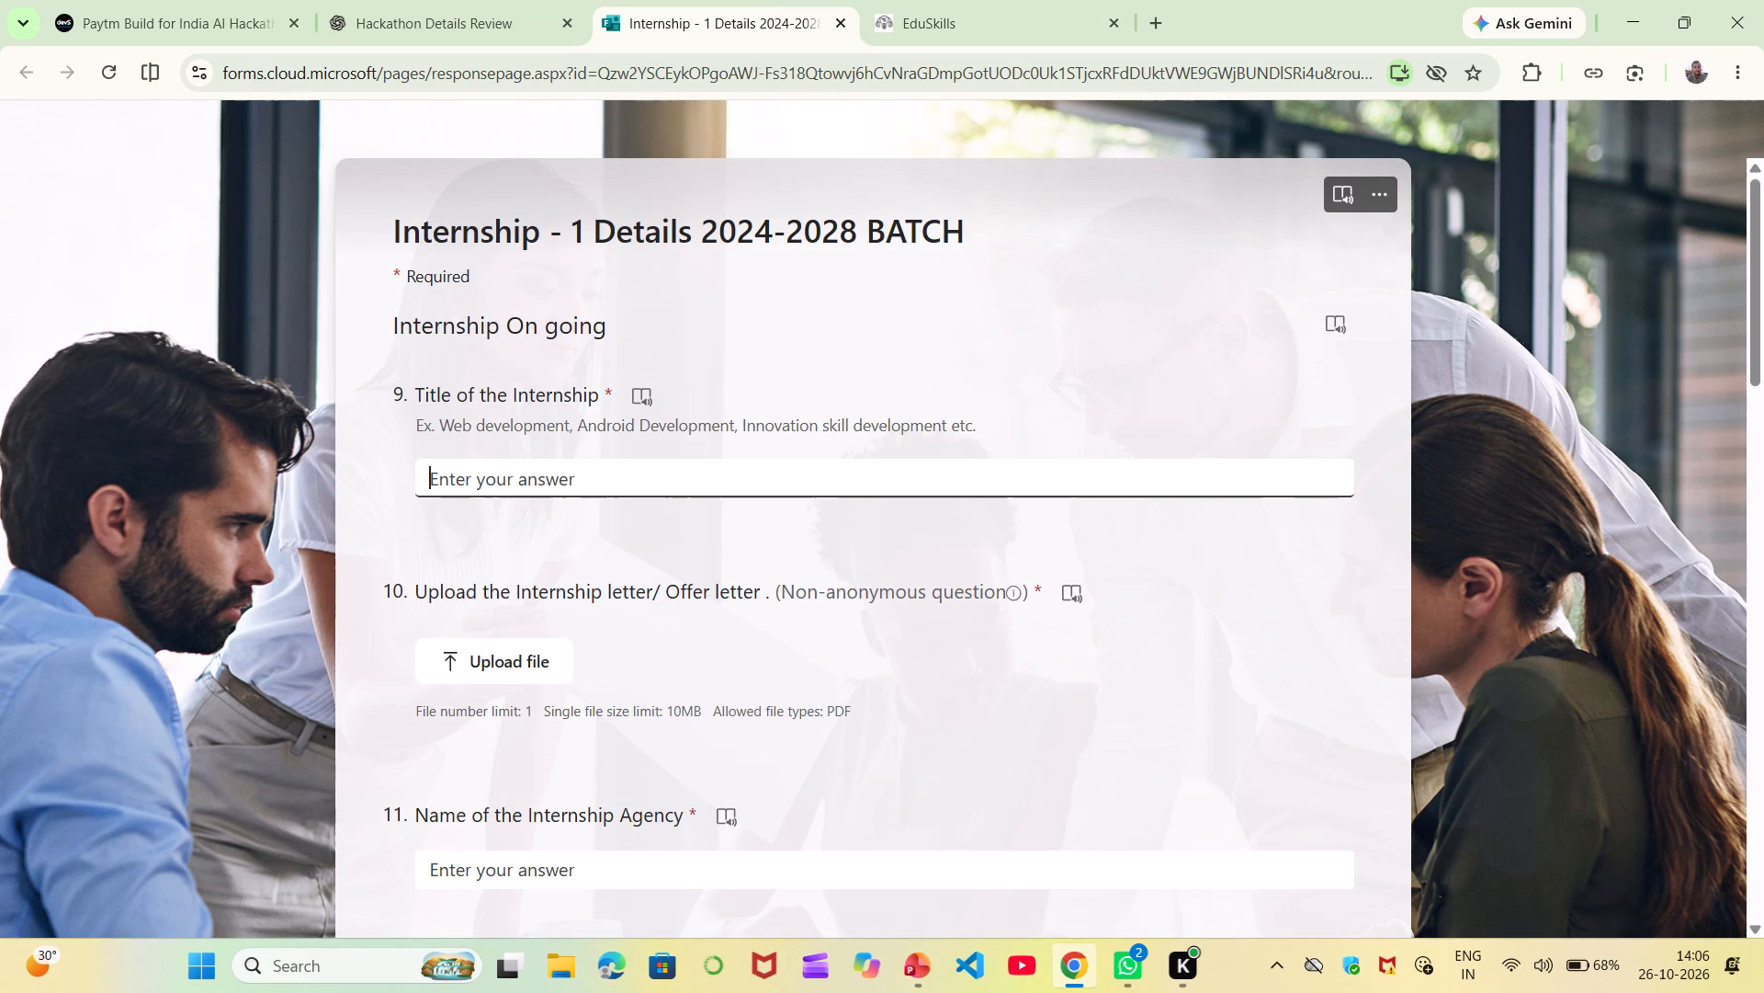
{"action": "key", "text": "ctrl+v"}
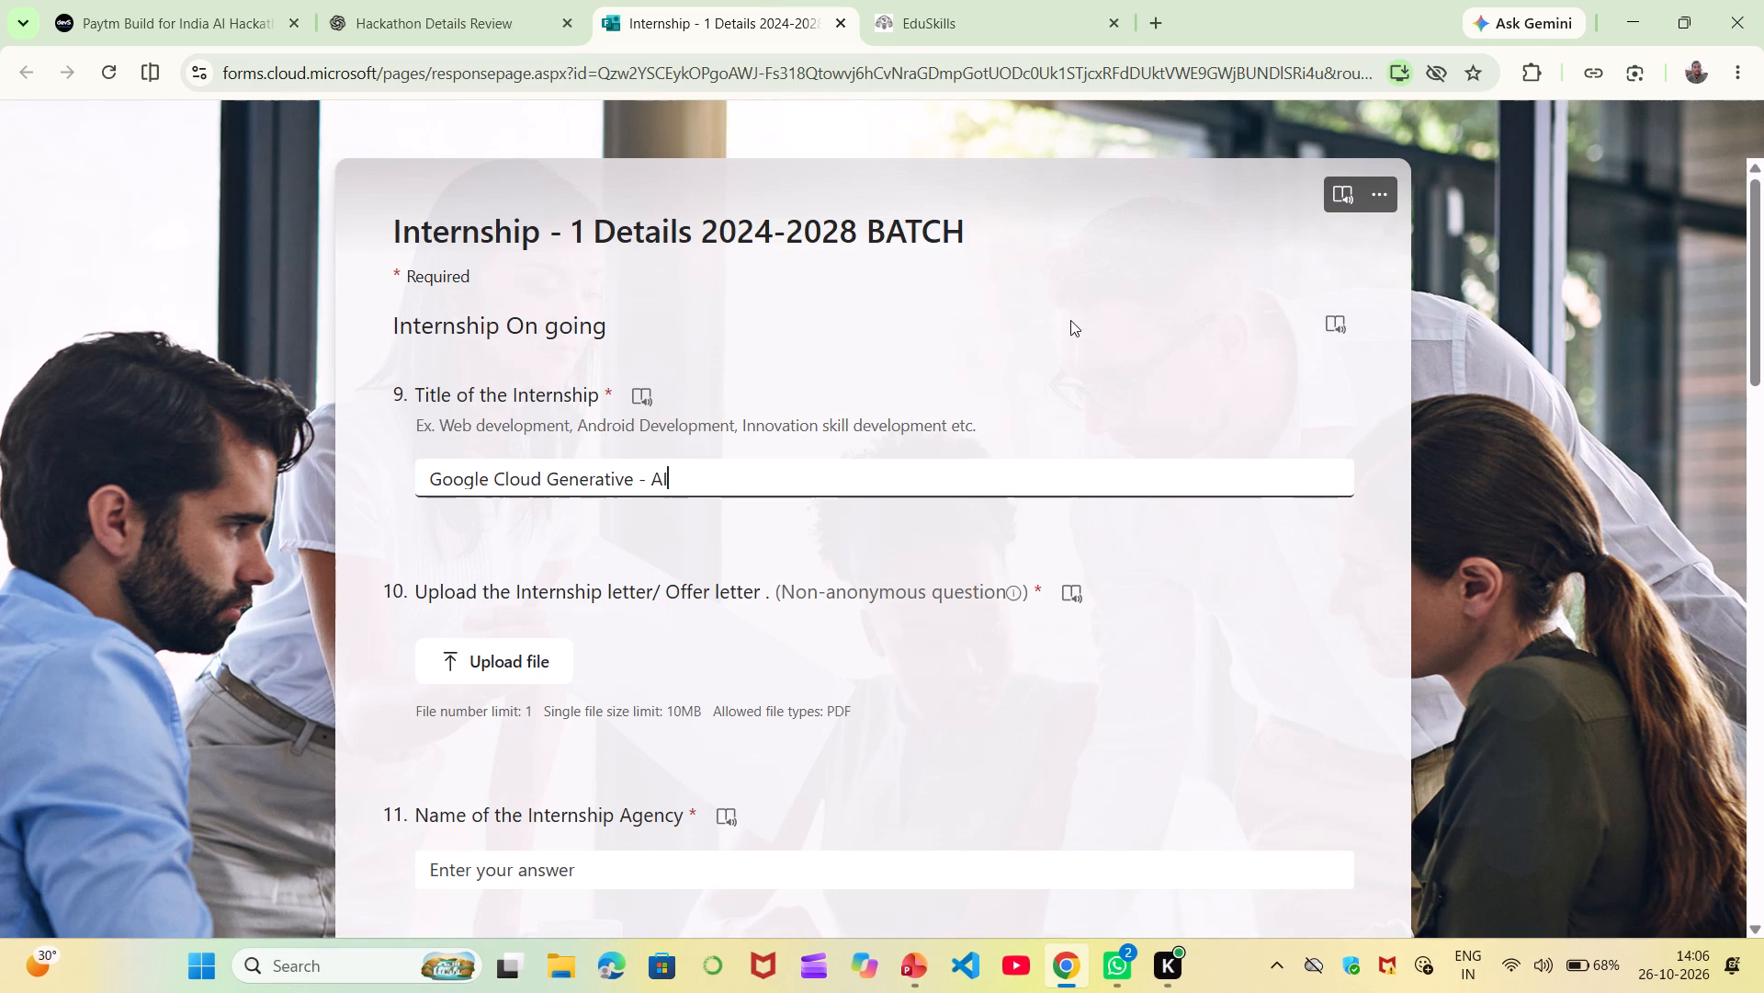
Download the offer letter for the Google Cloud Generative - AI internship from the EduSkills site.
{"action": "left_click", "coordinate": [957, 16]}
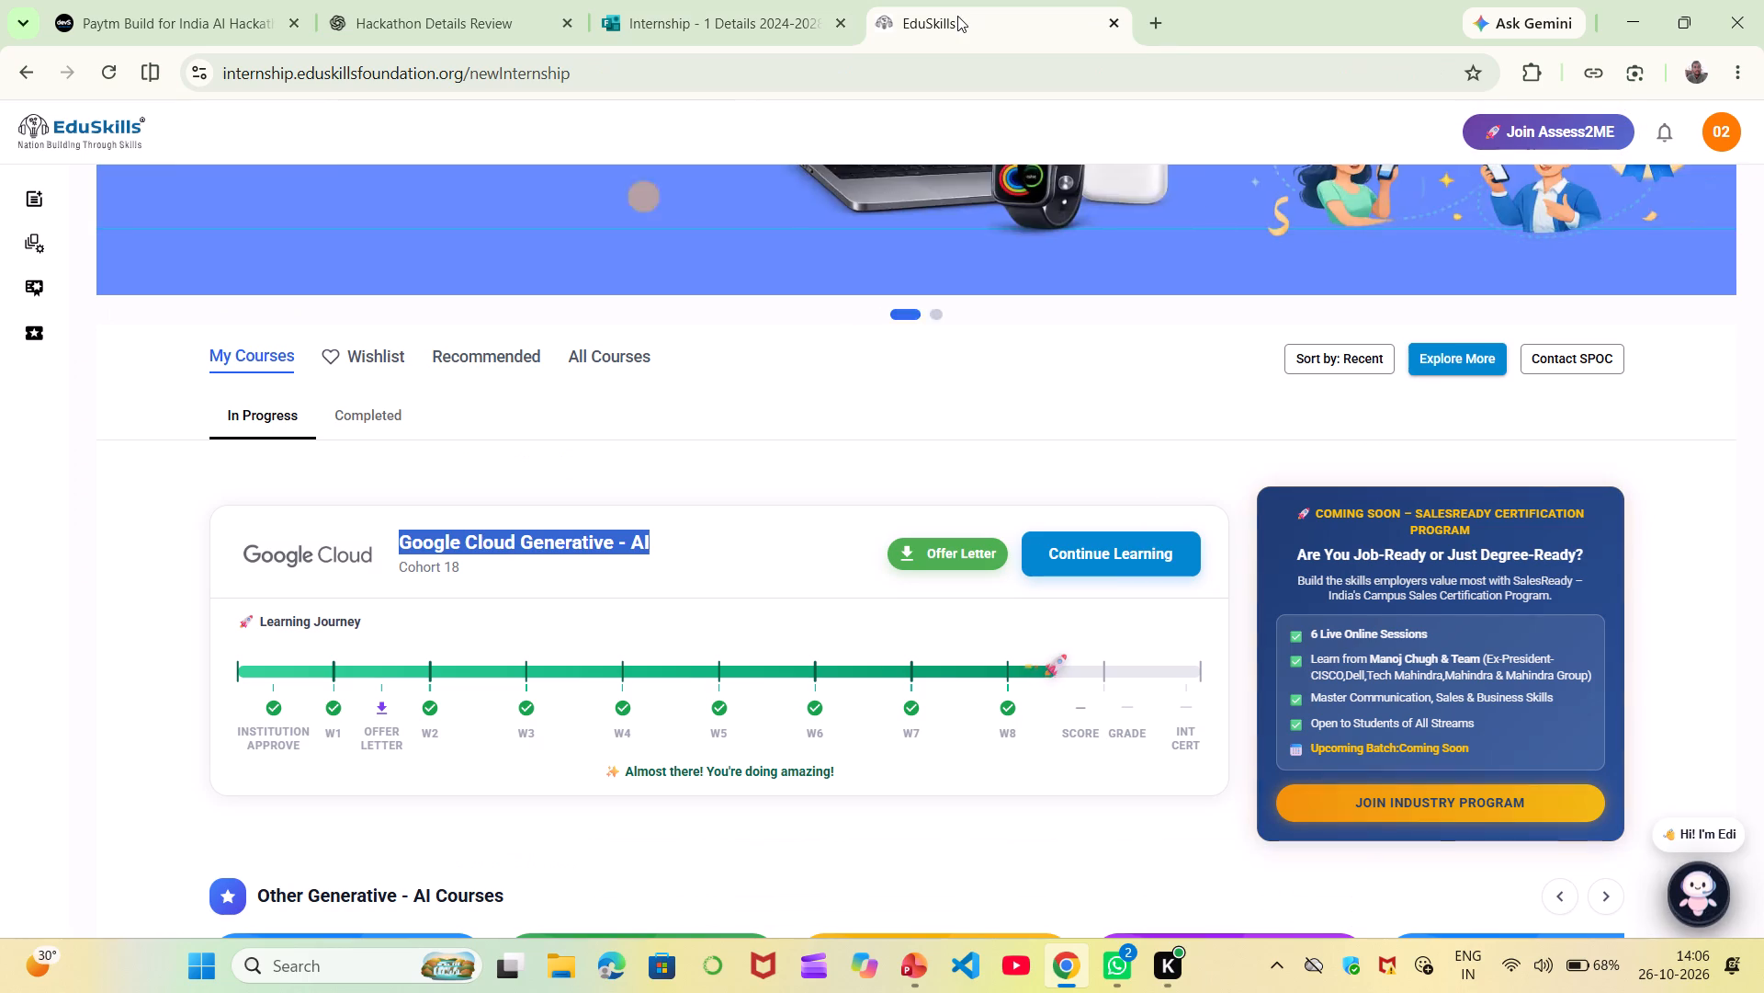
{"action": "left_click", "coordinate": [967, 551]}
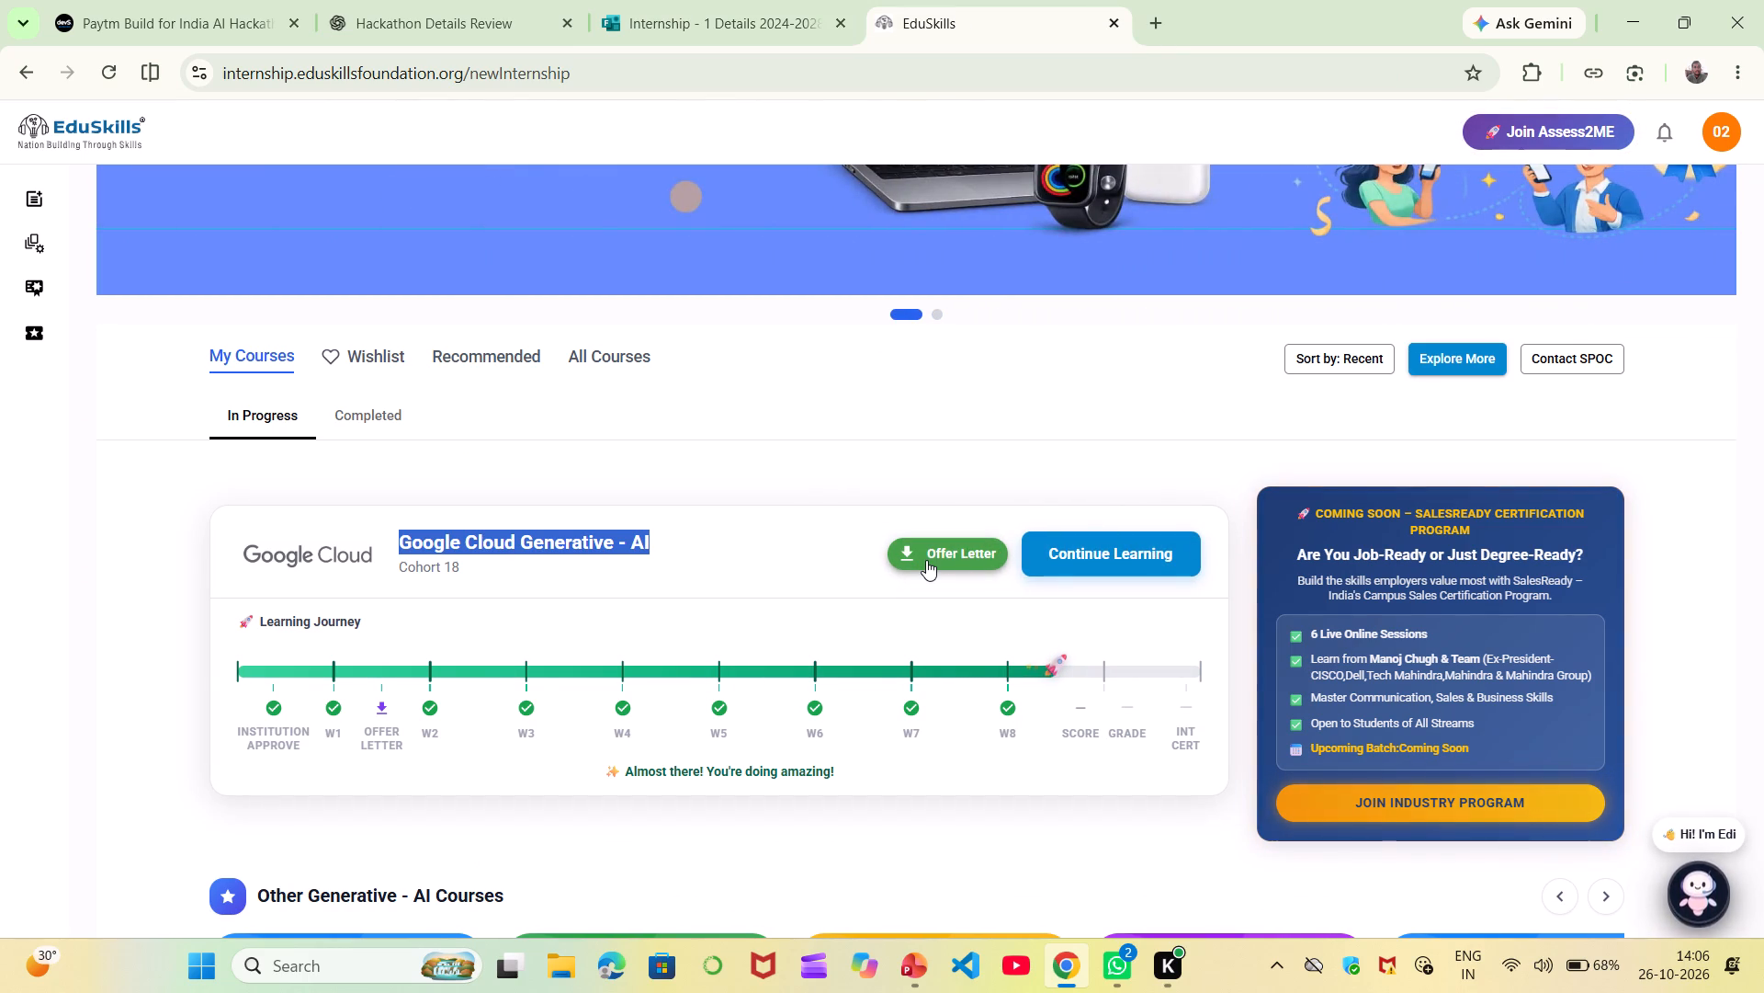
{"action": "left_click", "coordinate": [926, 560]}
{"action": "right_click", "coordinate": [926, 560]}
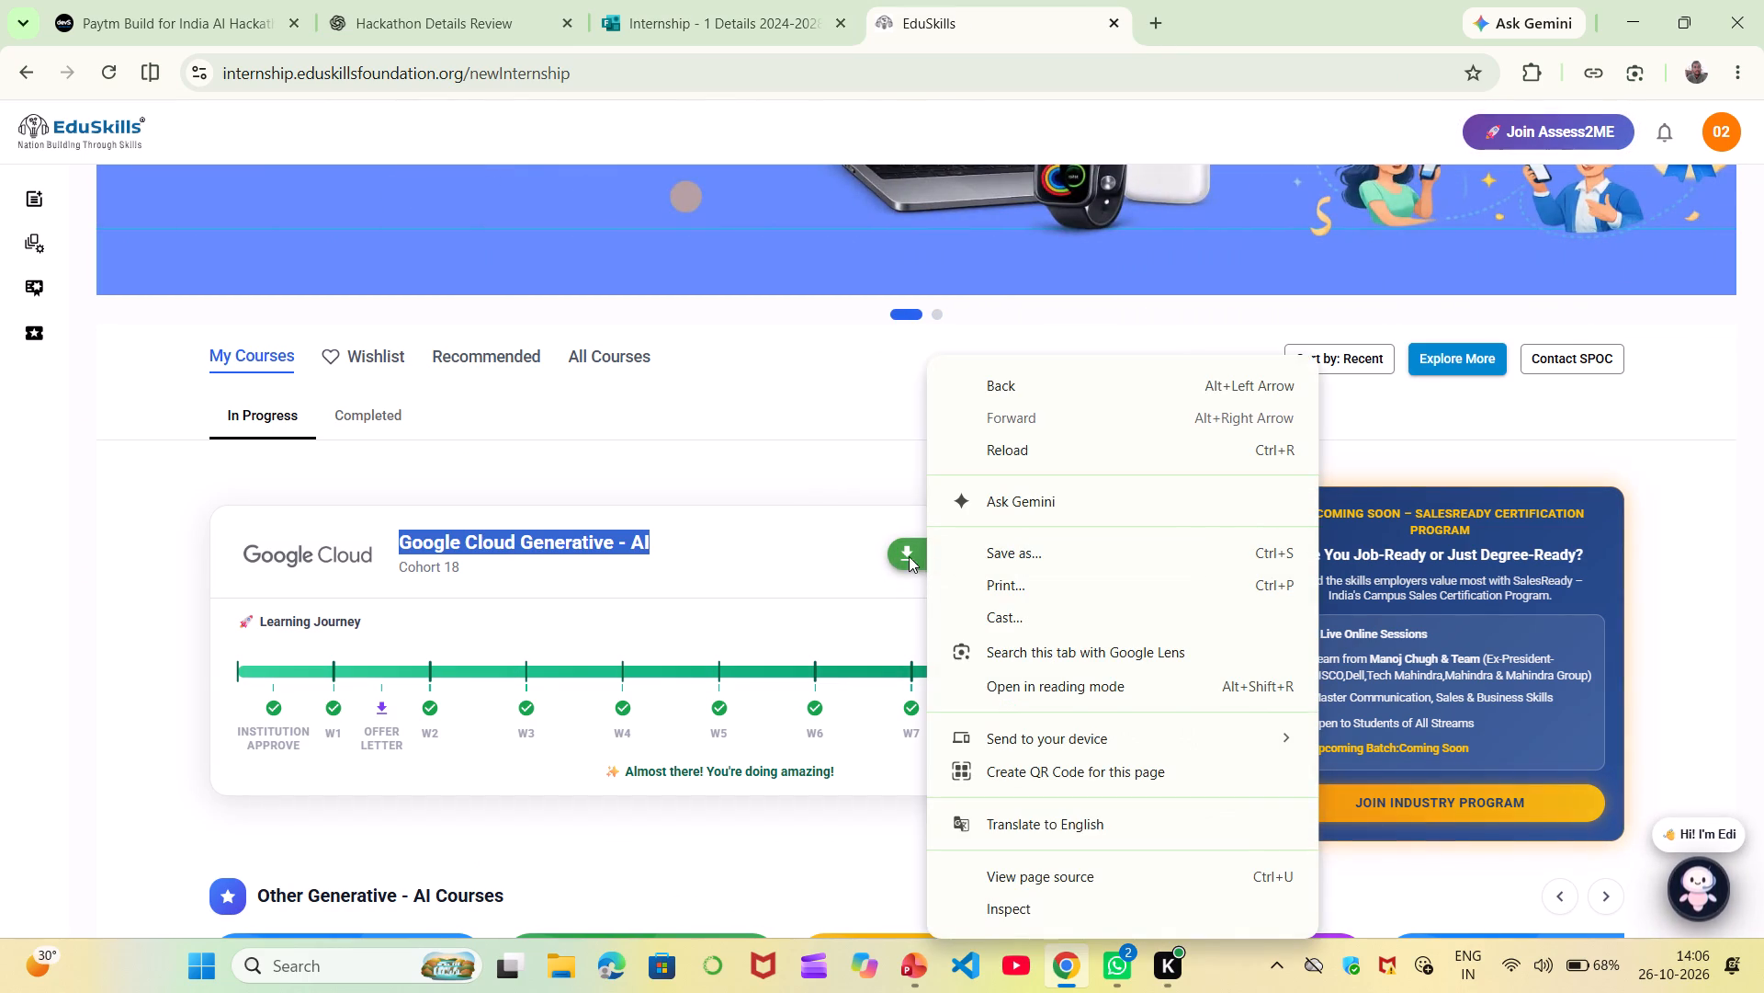
{"action": "left_click", "coordinate": [909, 556]}
{"action": "left_click", "coordinate": [909, 556]}
{"action": "triple_click", "coordinate": [909, 556]}
{"action": "double_click", "coordinate": [909, 556]}
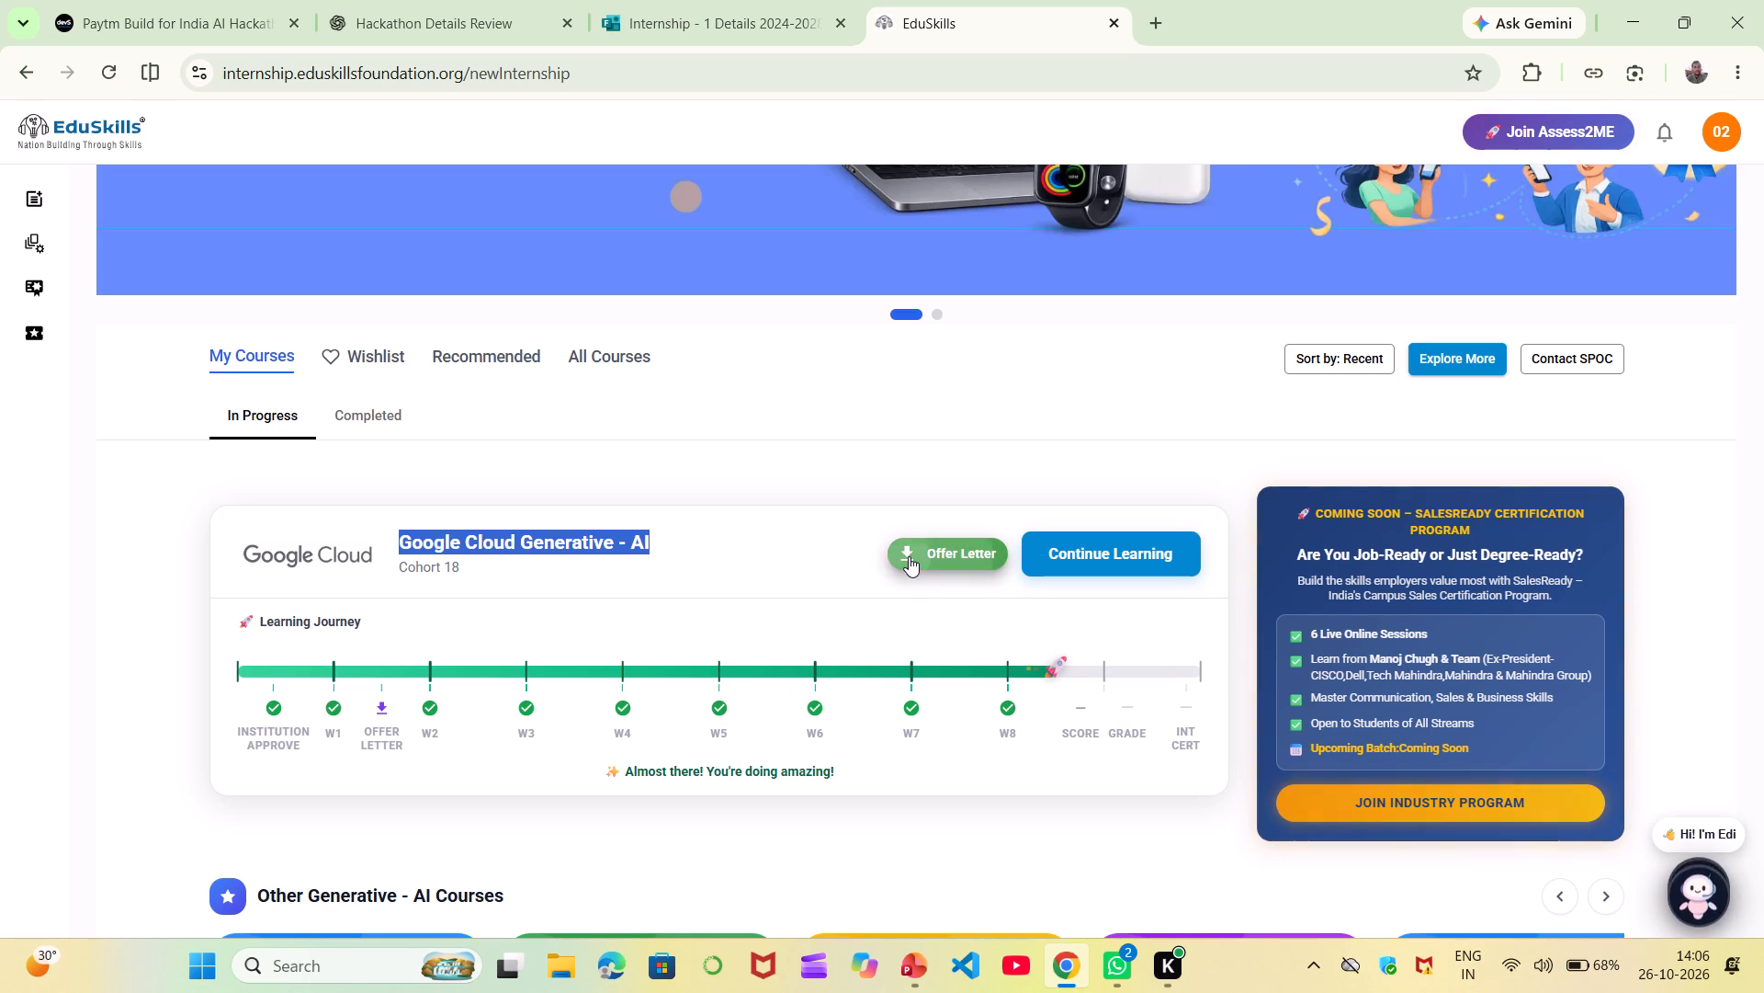
{"action": "left_click", "coordinate": [908, 551]}
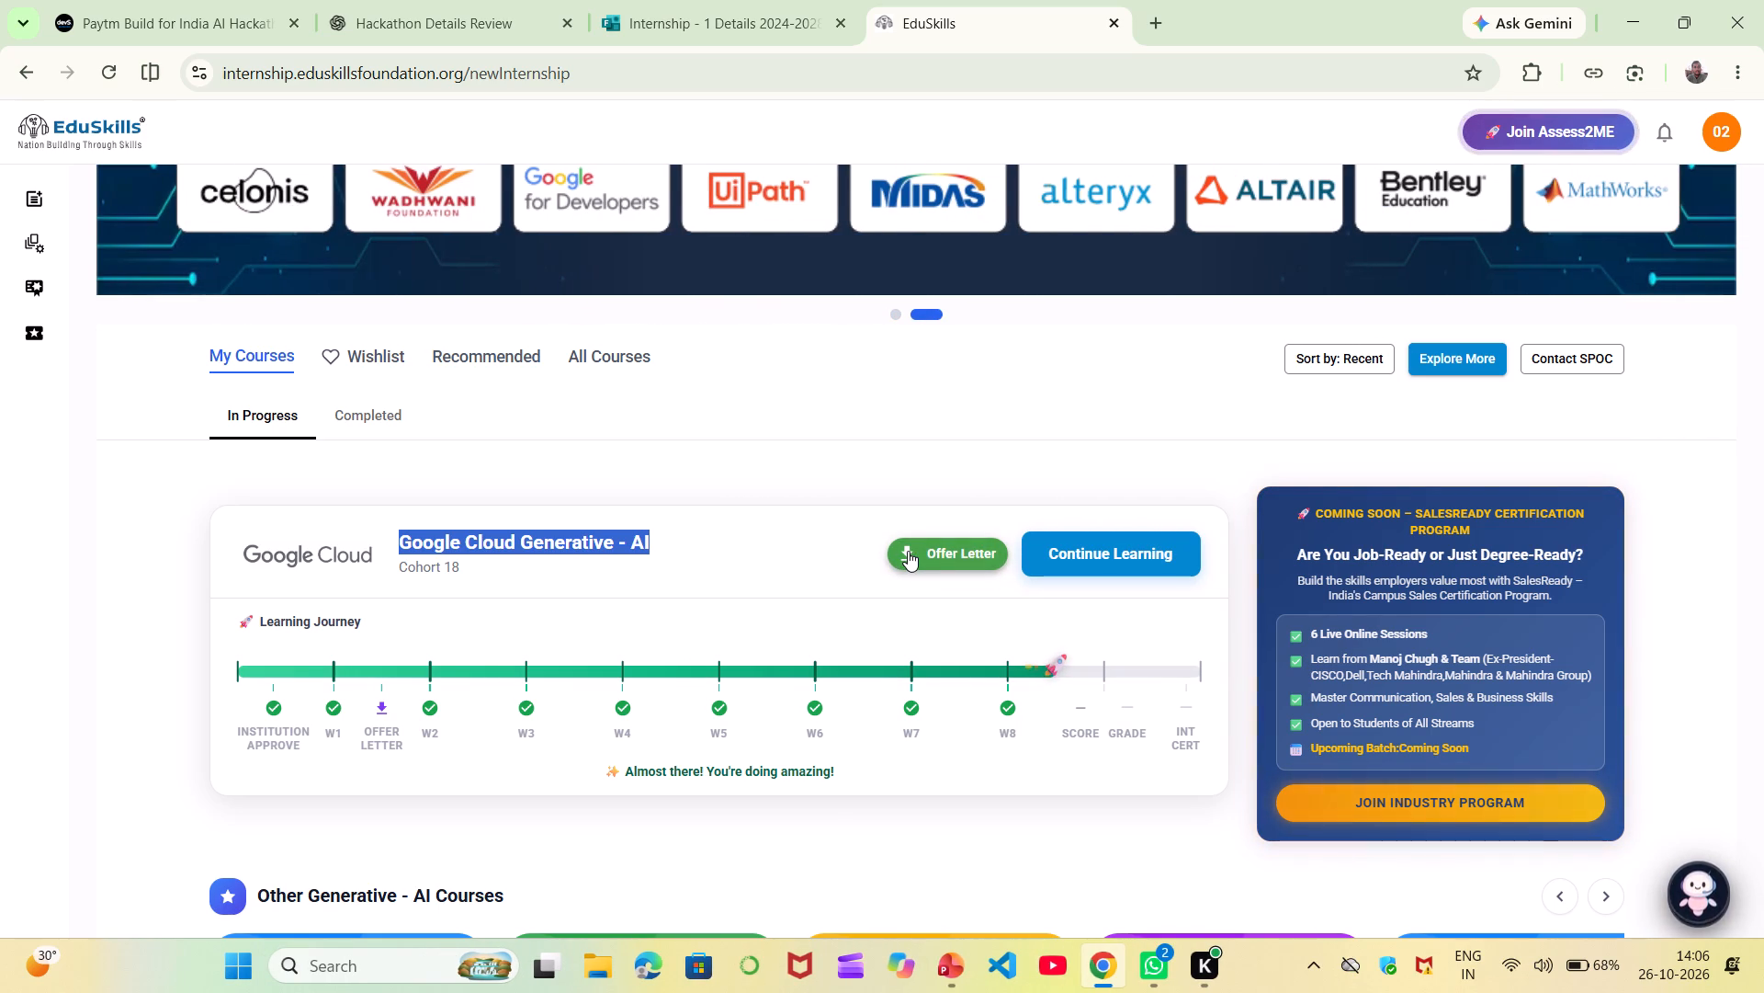
{"action": "triple_click", "coordinate": [908, 551]}
{"action": "double_click", "coordinate": [908, 551]}
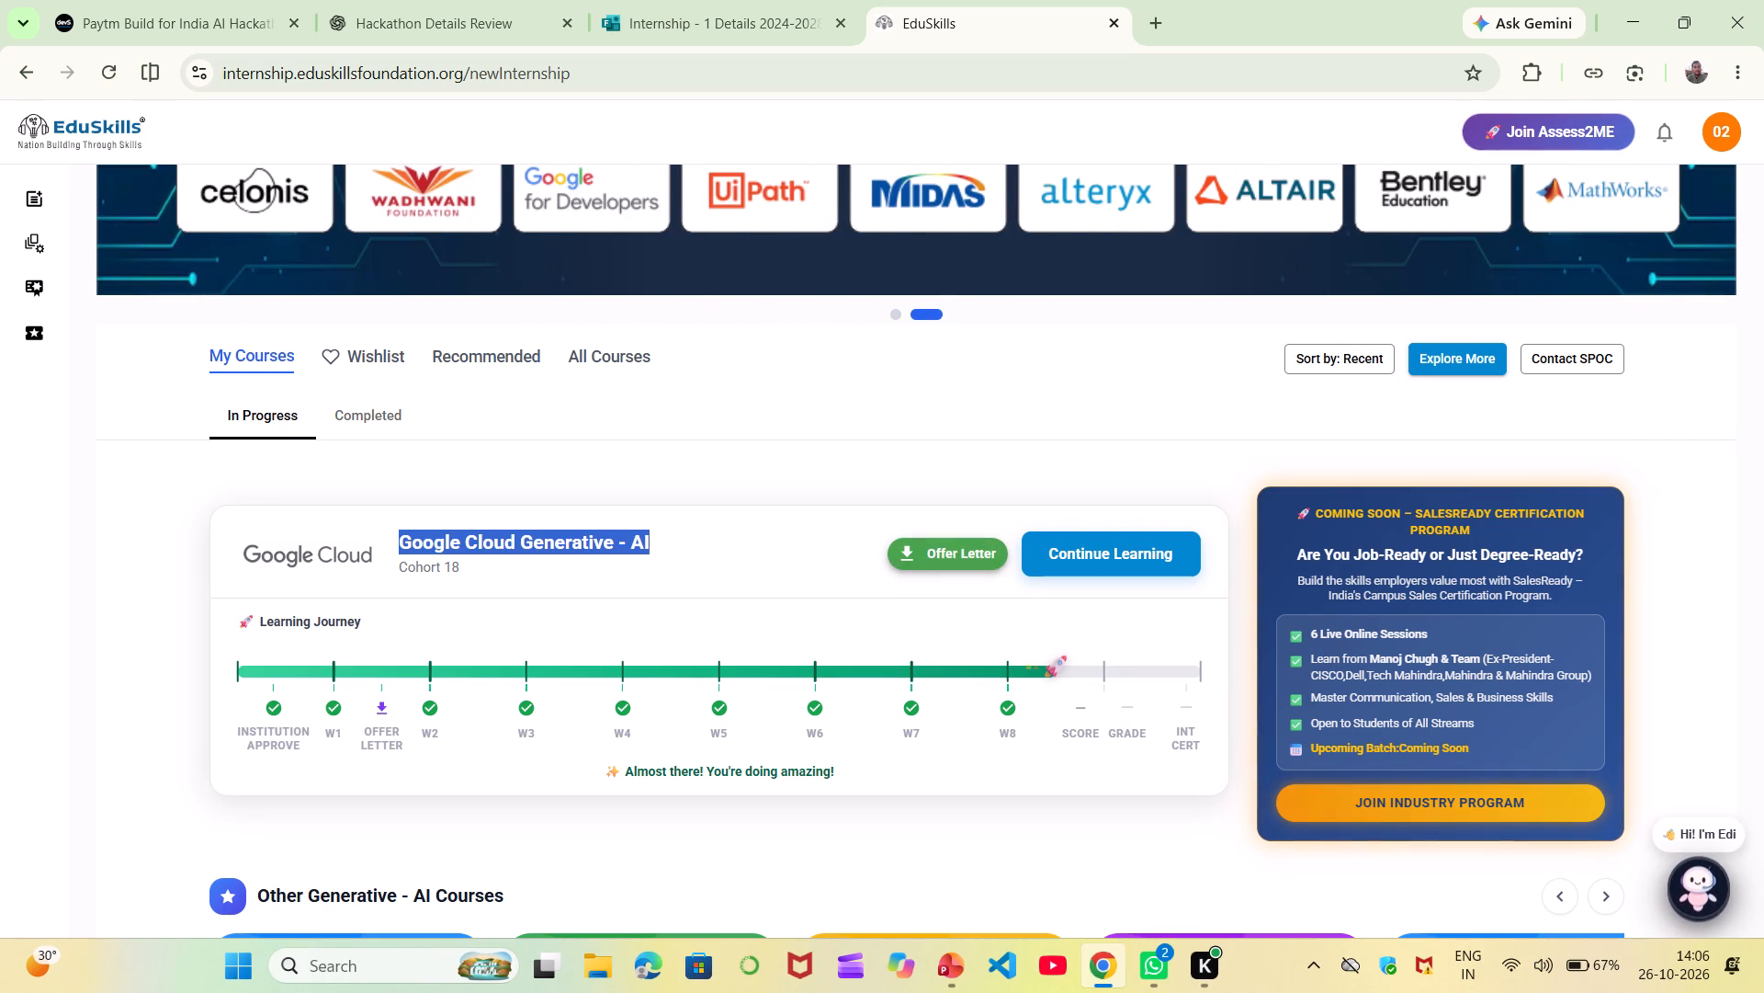
Upload the Offer_Letter PDF without a copy number from the Downloads folder to question 10 of the form.
{"action": "left_click", "coordinate": [711, 2]}
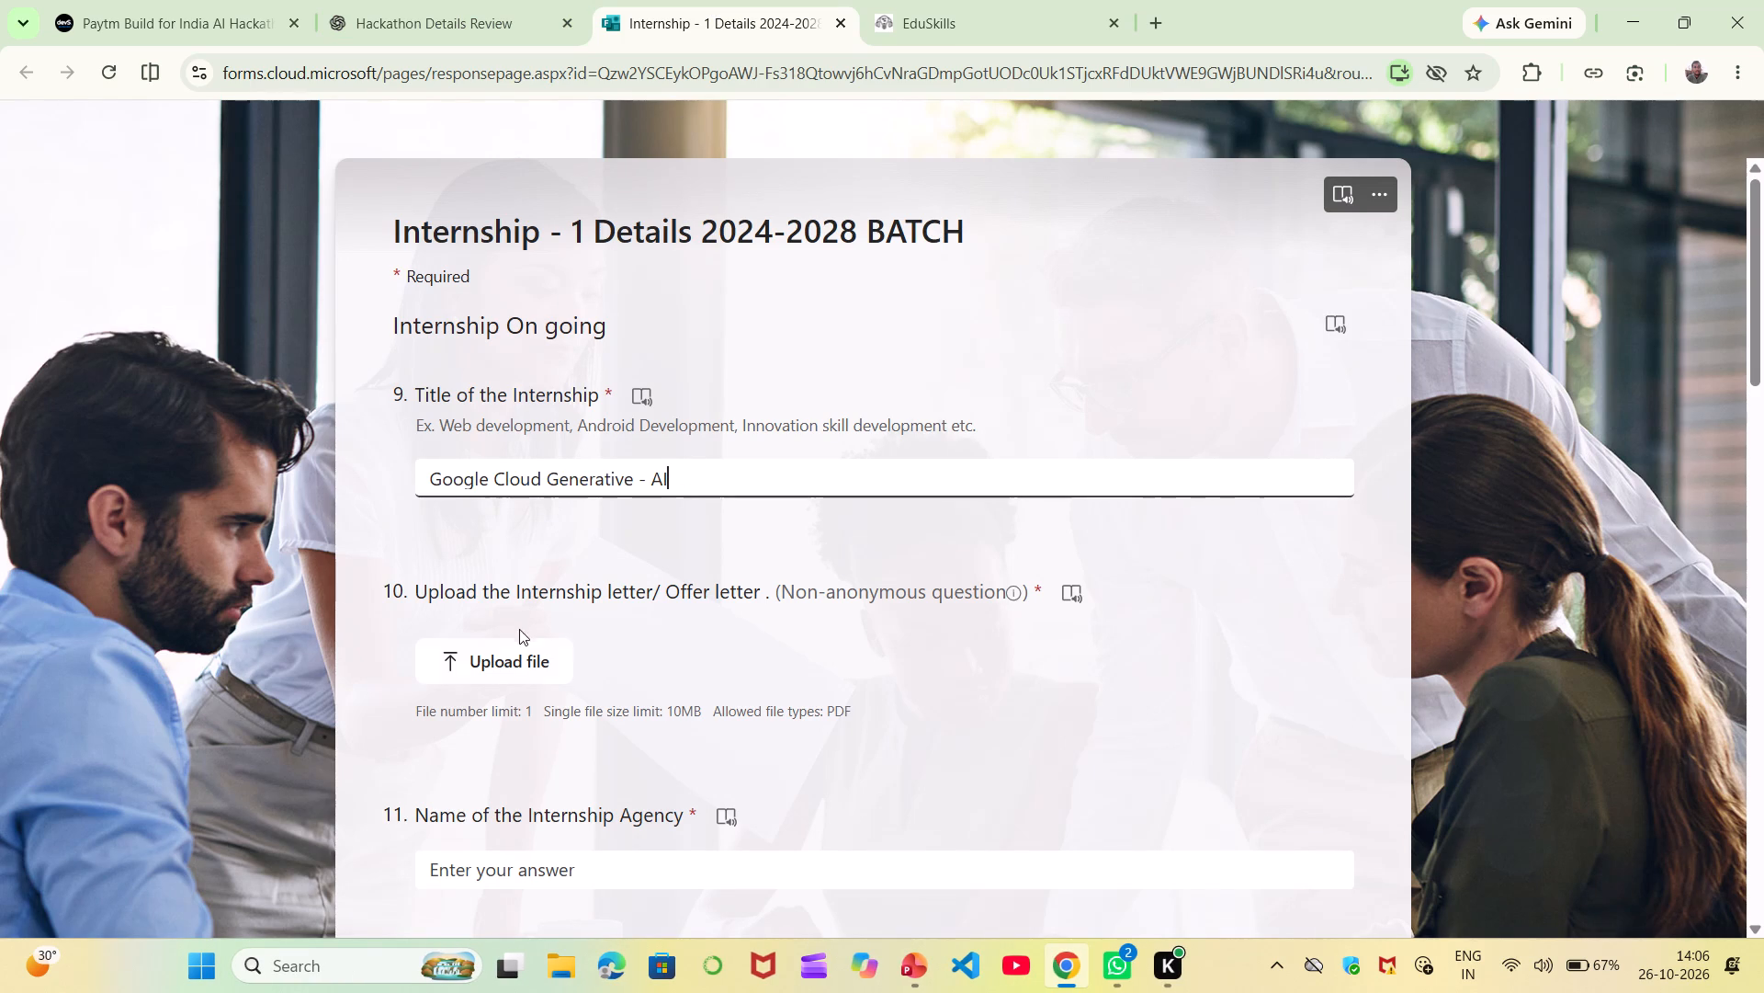
{"action": "left_click", "coordinate": [512, 653]}
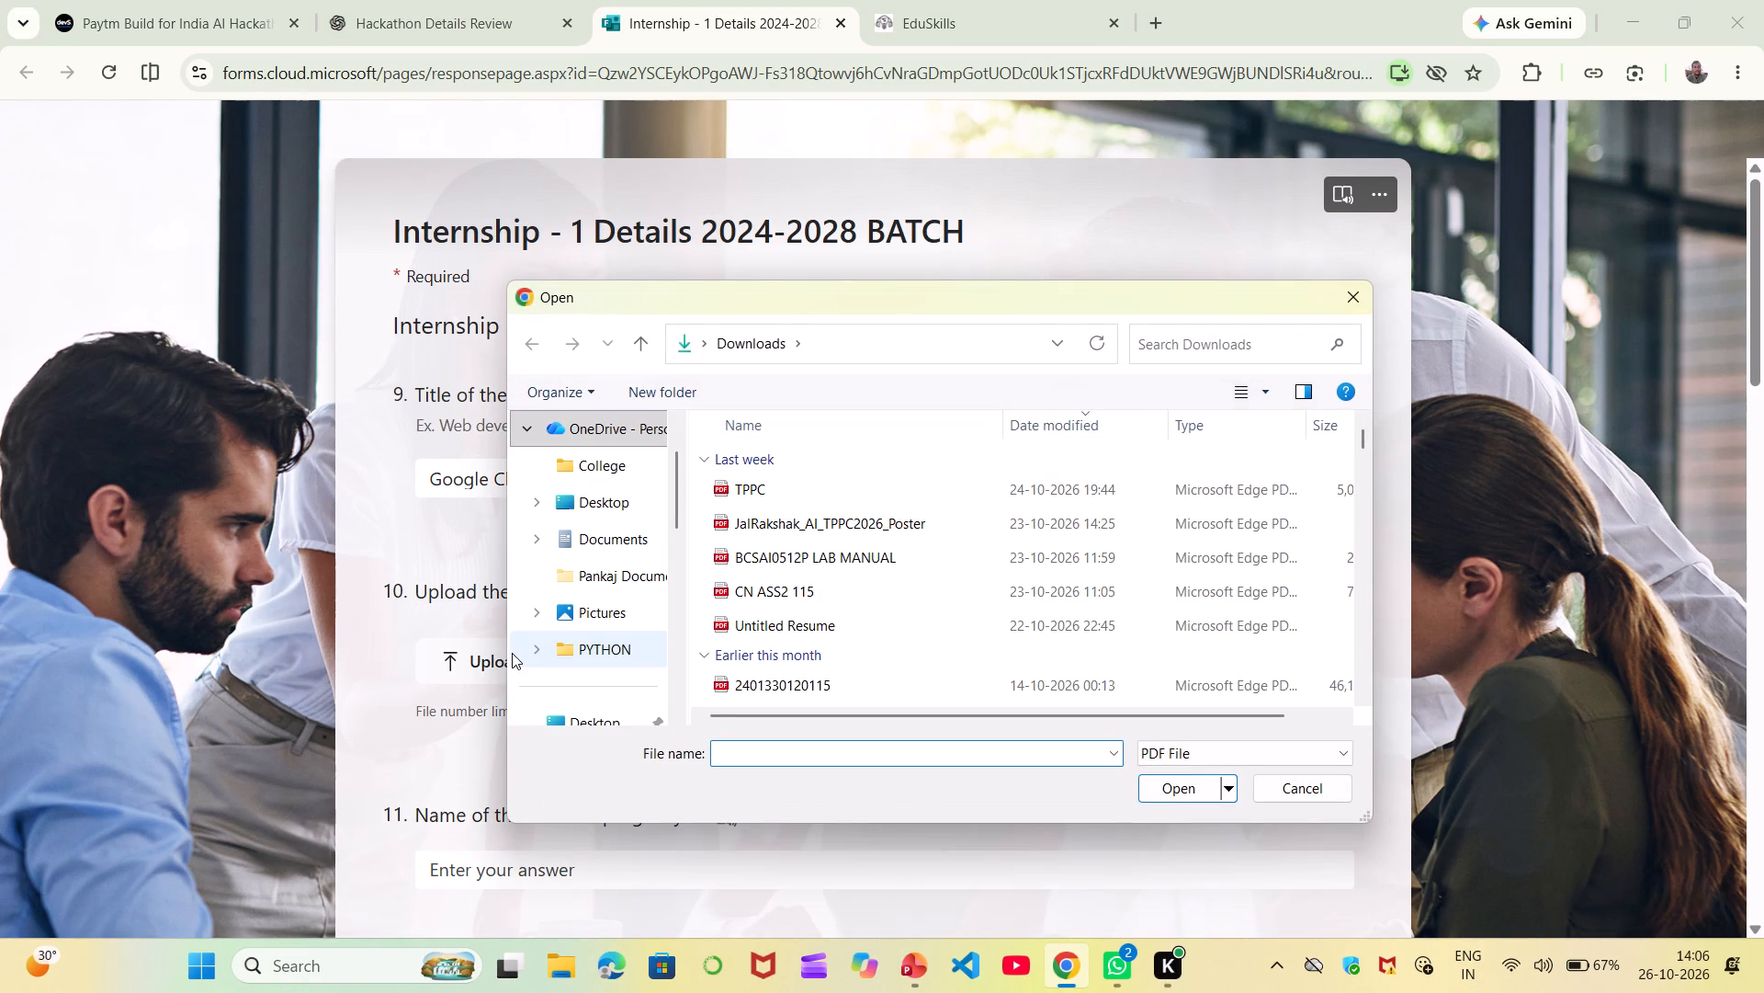
{"action": "scroll", "coordinate": [812, 573], "scroll_direction": "down", "scroll_amount": 1}
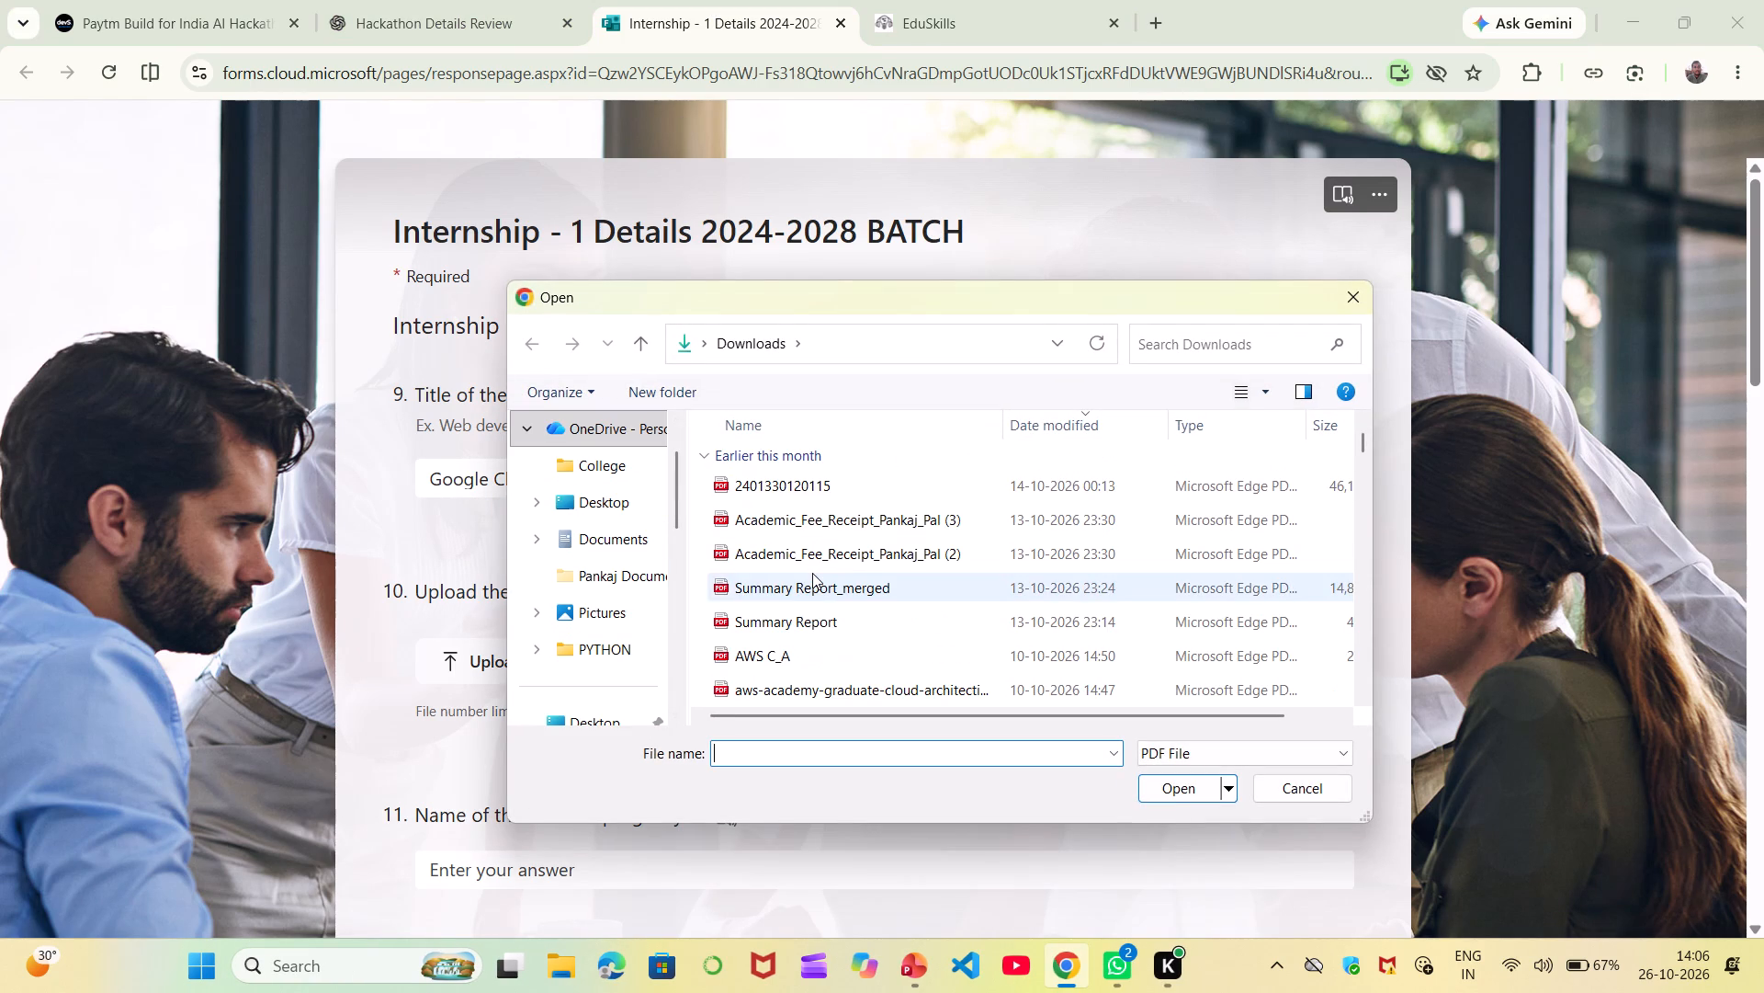
{"action": "scroll", "coordinate": [826, 602], "scroll_direction": "down", "scroll_amount": 2}
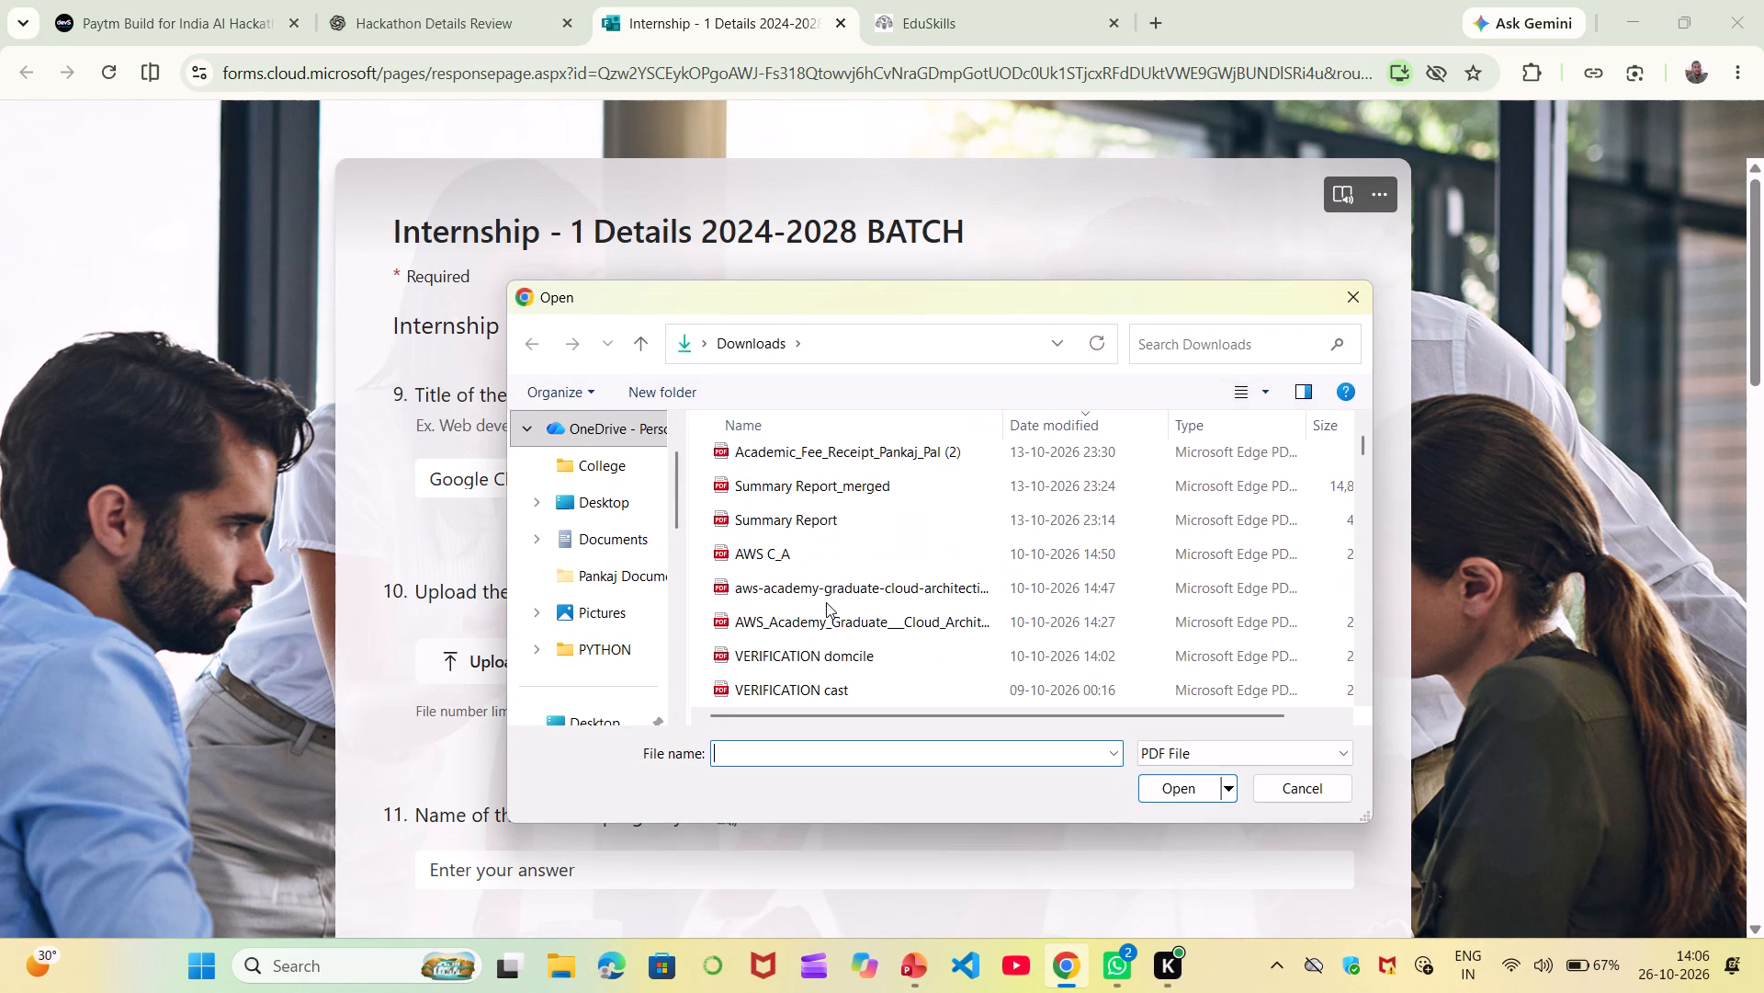
{"action": "scroll", "coordinate": [826, 602], "scroll_direction": "down", "scroll_amount": 3}
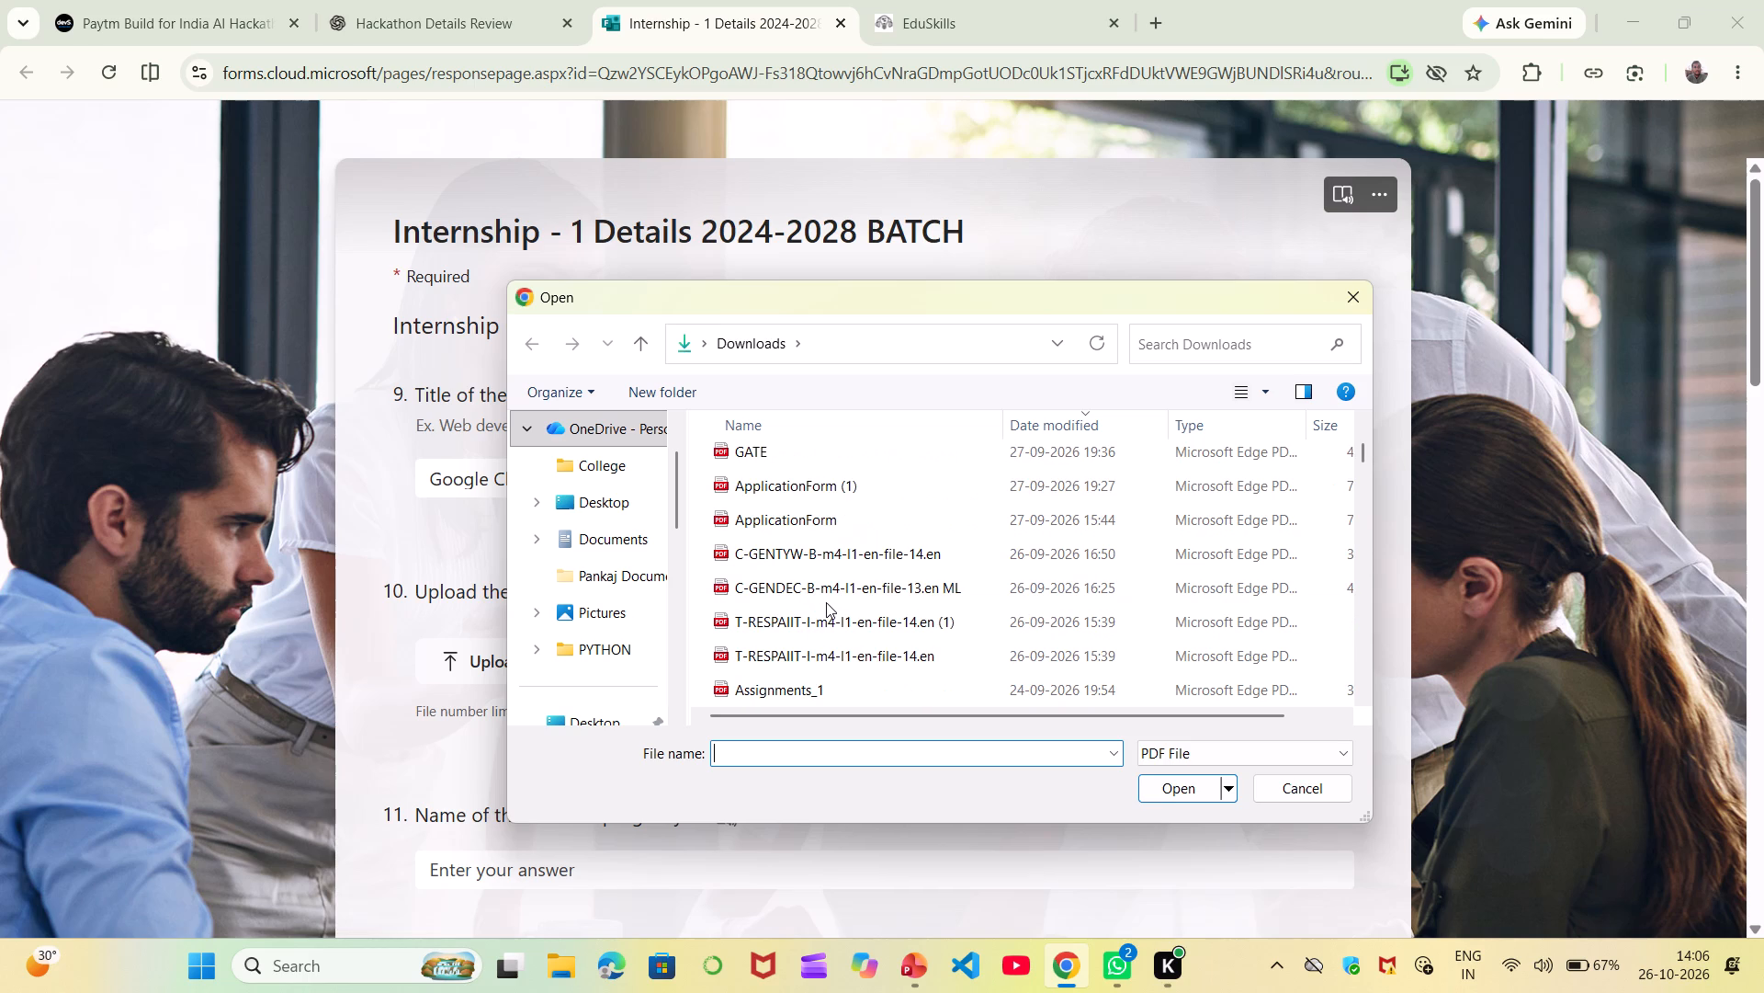
{"action": "scroll", "coordinate": [826, 602], "scroll_direction": "down", "scroll_amount": 3}
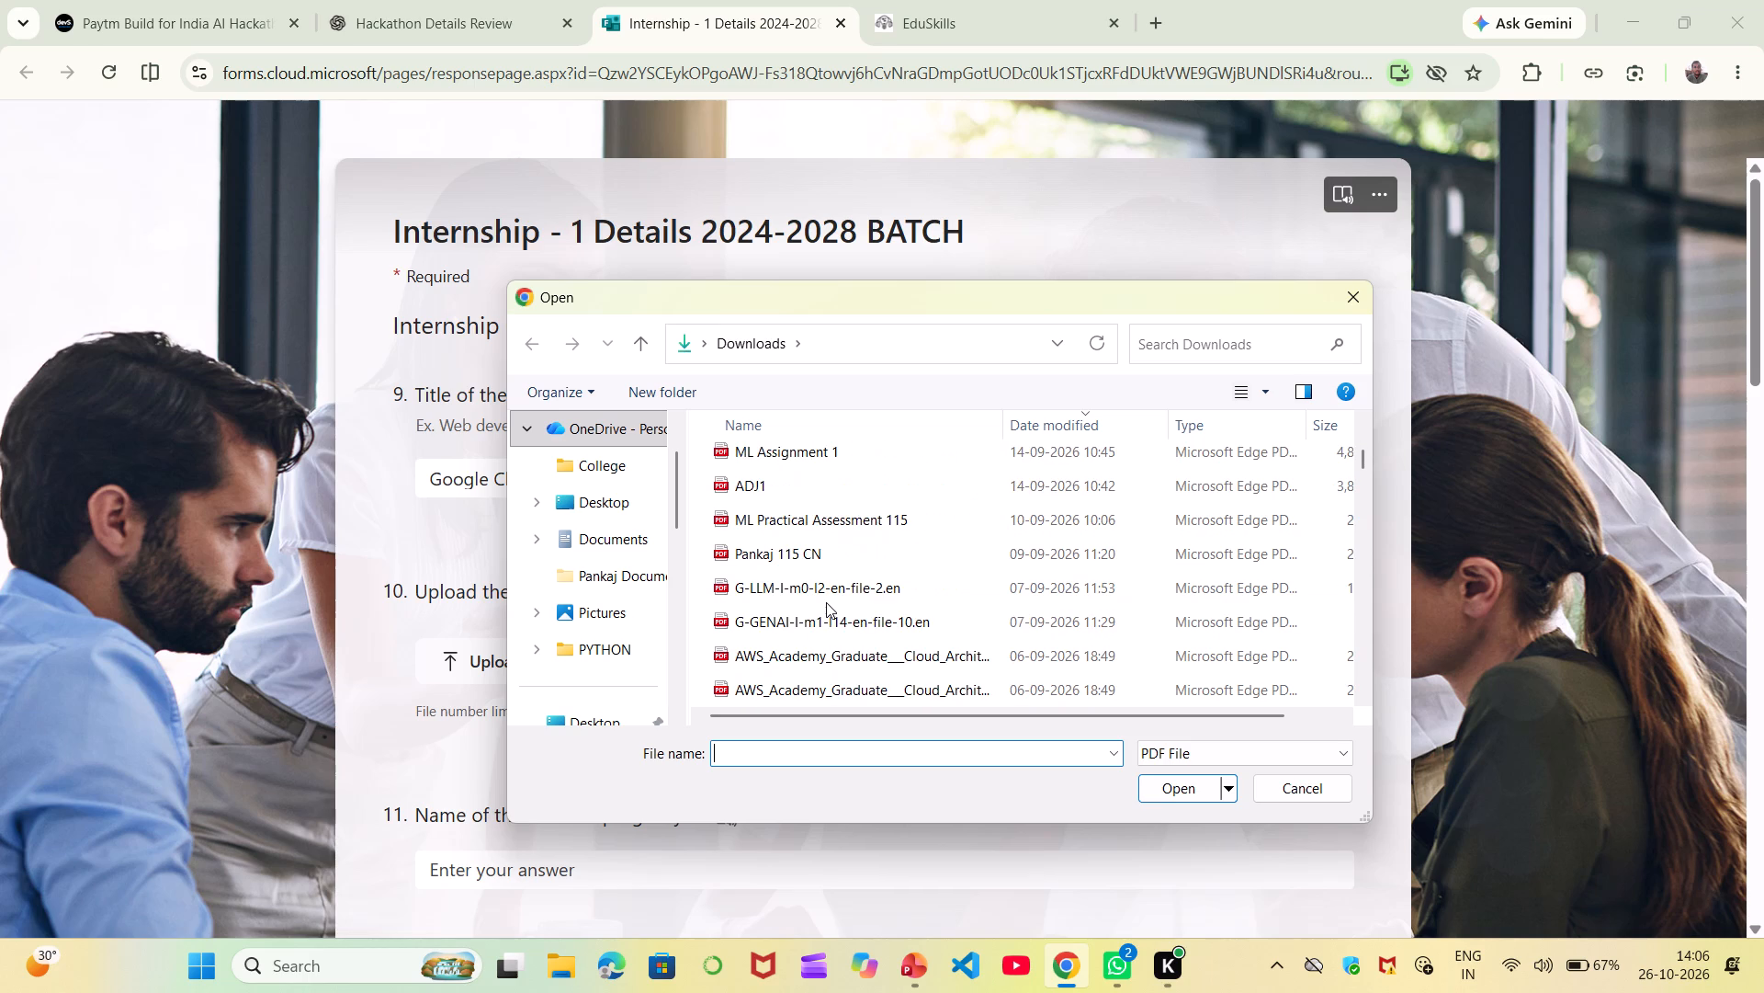
{"action": "scroll", "coordinate": [826, 602], "scroll_direction": "down", "scroll_amount": 3}
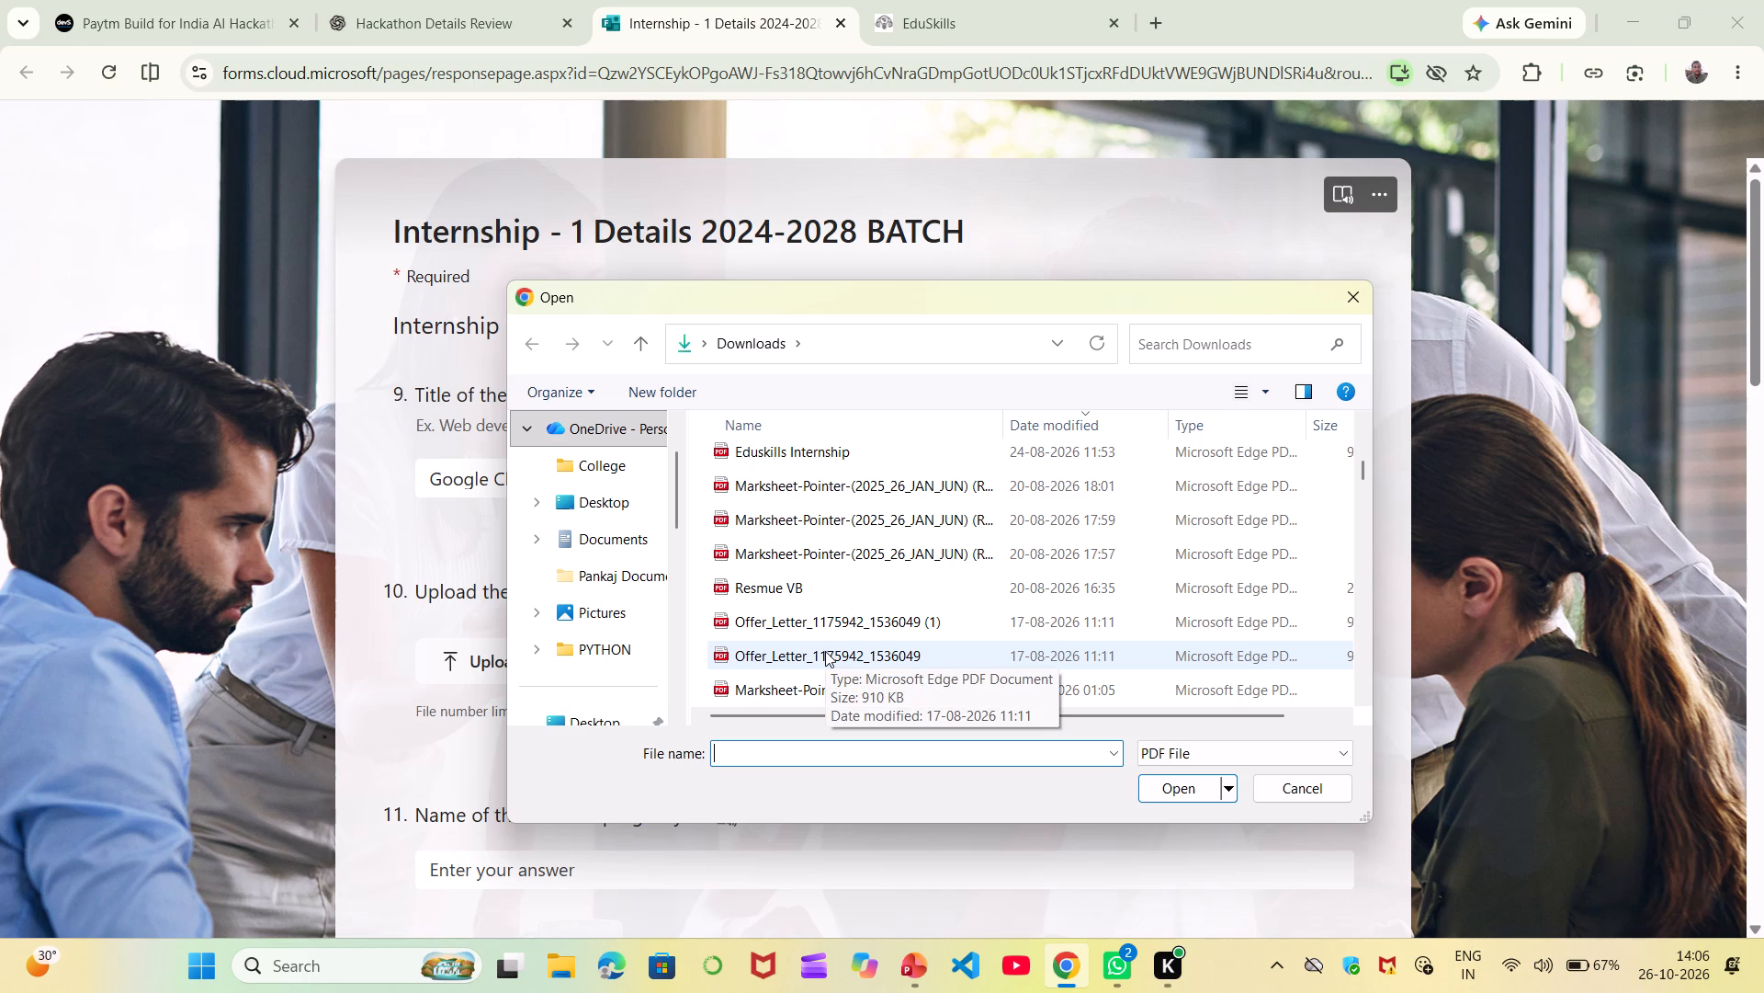
{"action": "double_click", "coordinate": [783, 656]}
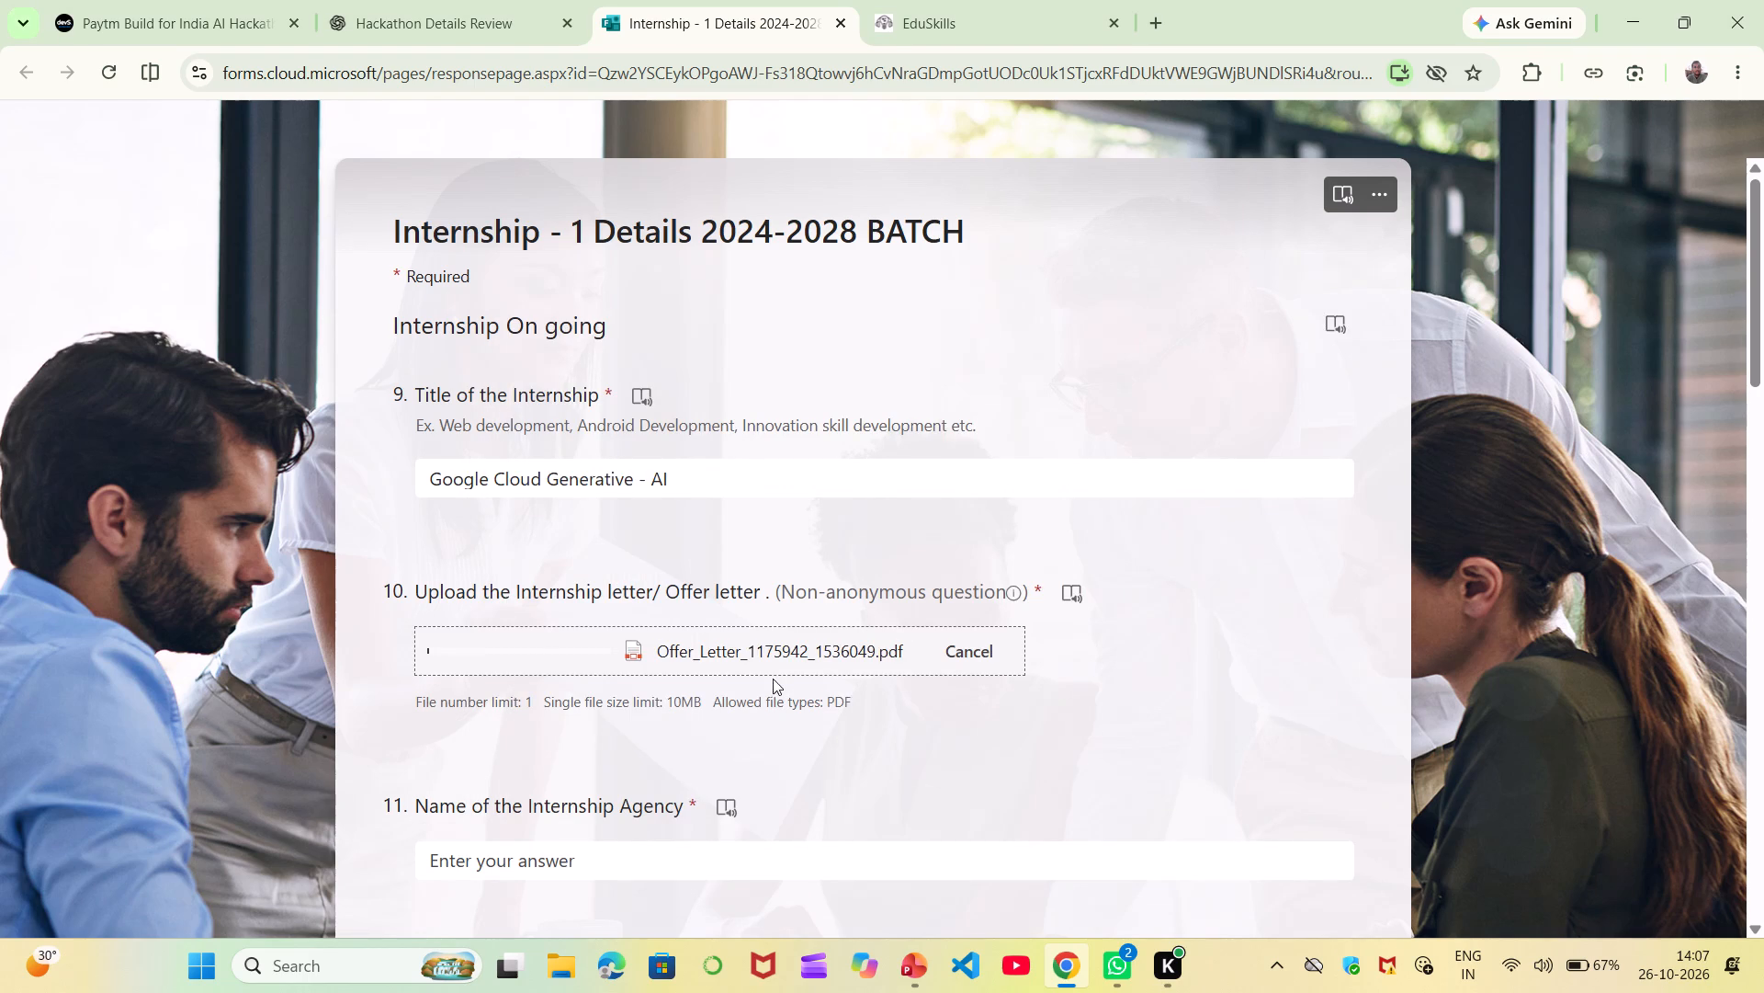
Search File Explorer for "offer", open the uploaded Offer_Letter PDF to examine its internship details, and return to the form.
{"action": "left_click", "coordinate": [563, 966]}
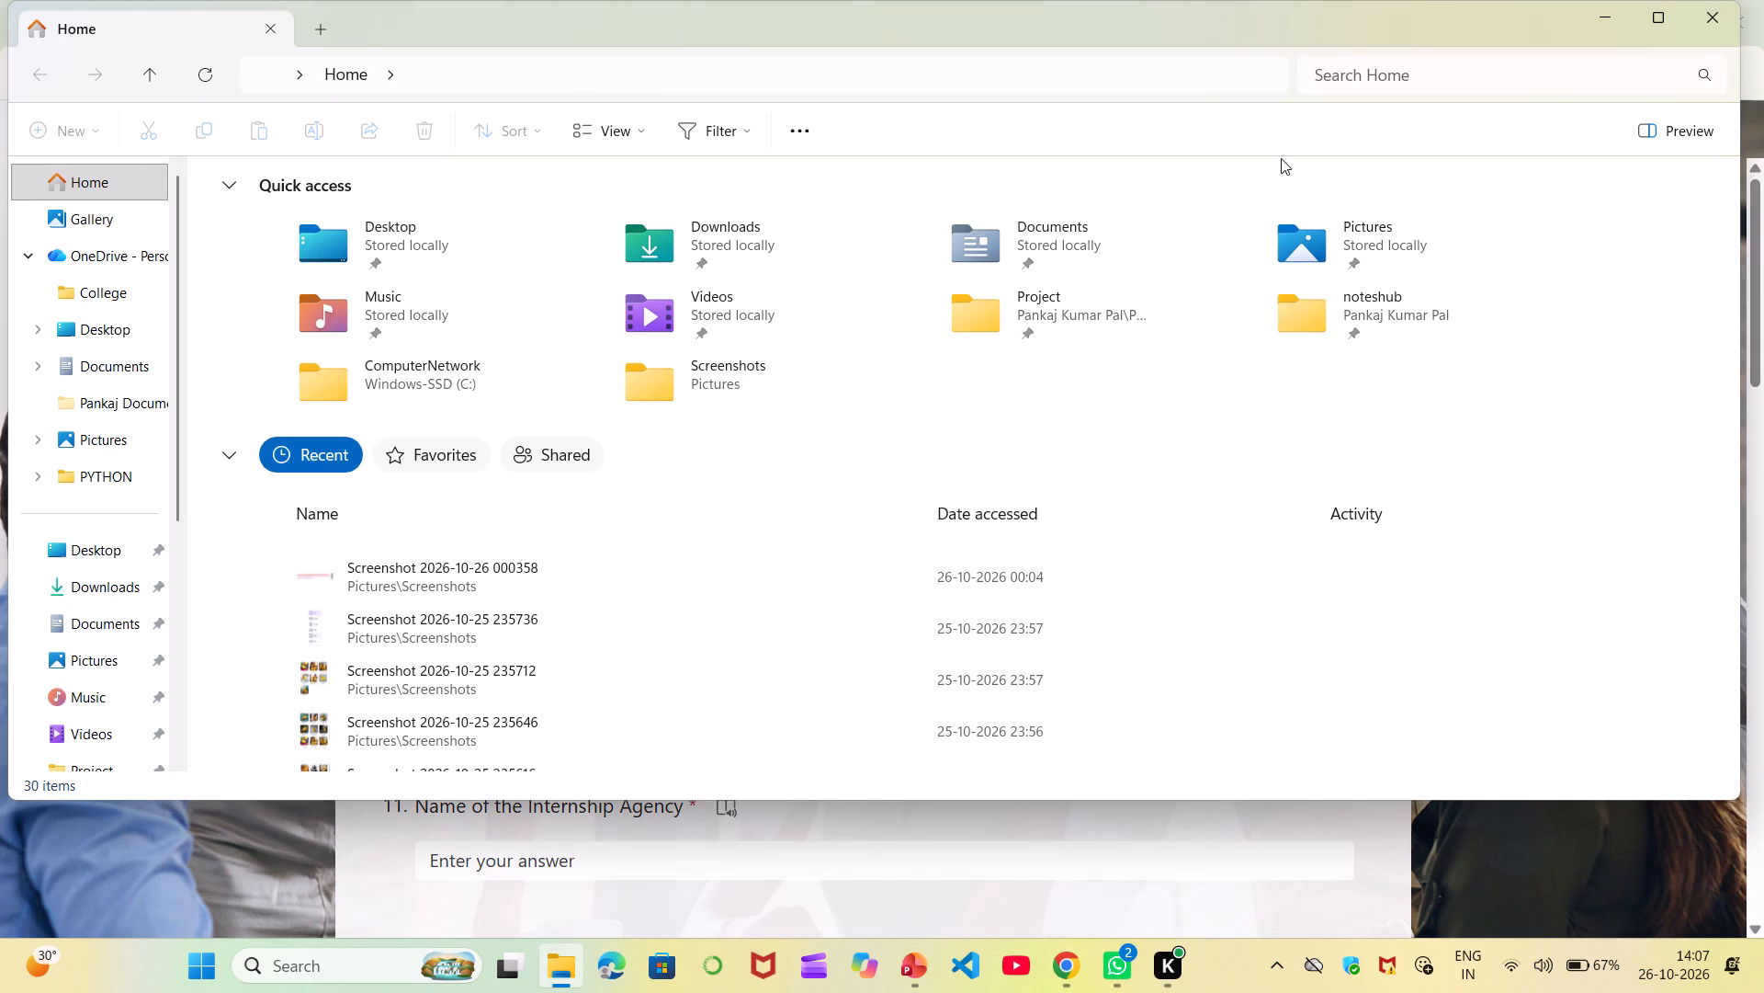
{"action": "left_click", "coordinate": [1356, 63]}
{"action": "type", "text": "offer"}
{"action": "key", "text": "space"}
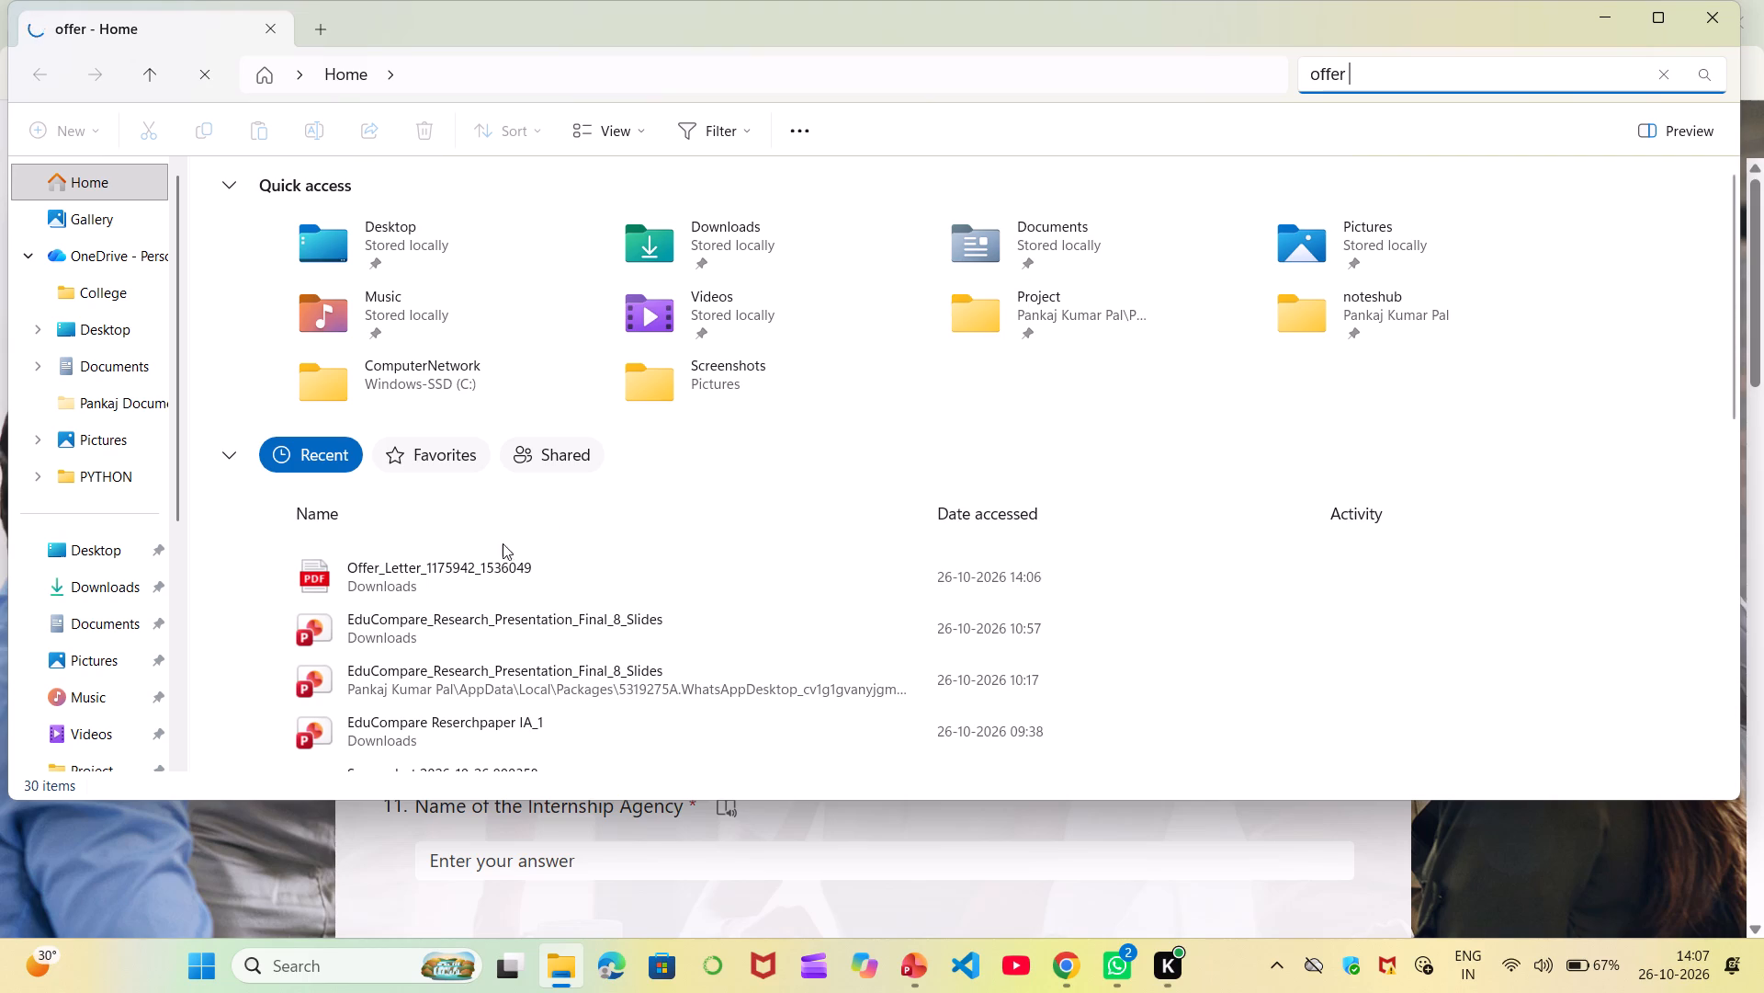
{"action": "double_click", "coordinate": [411, 586]}
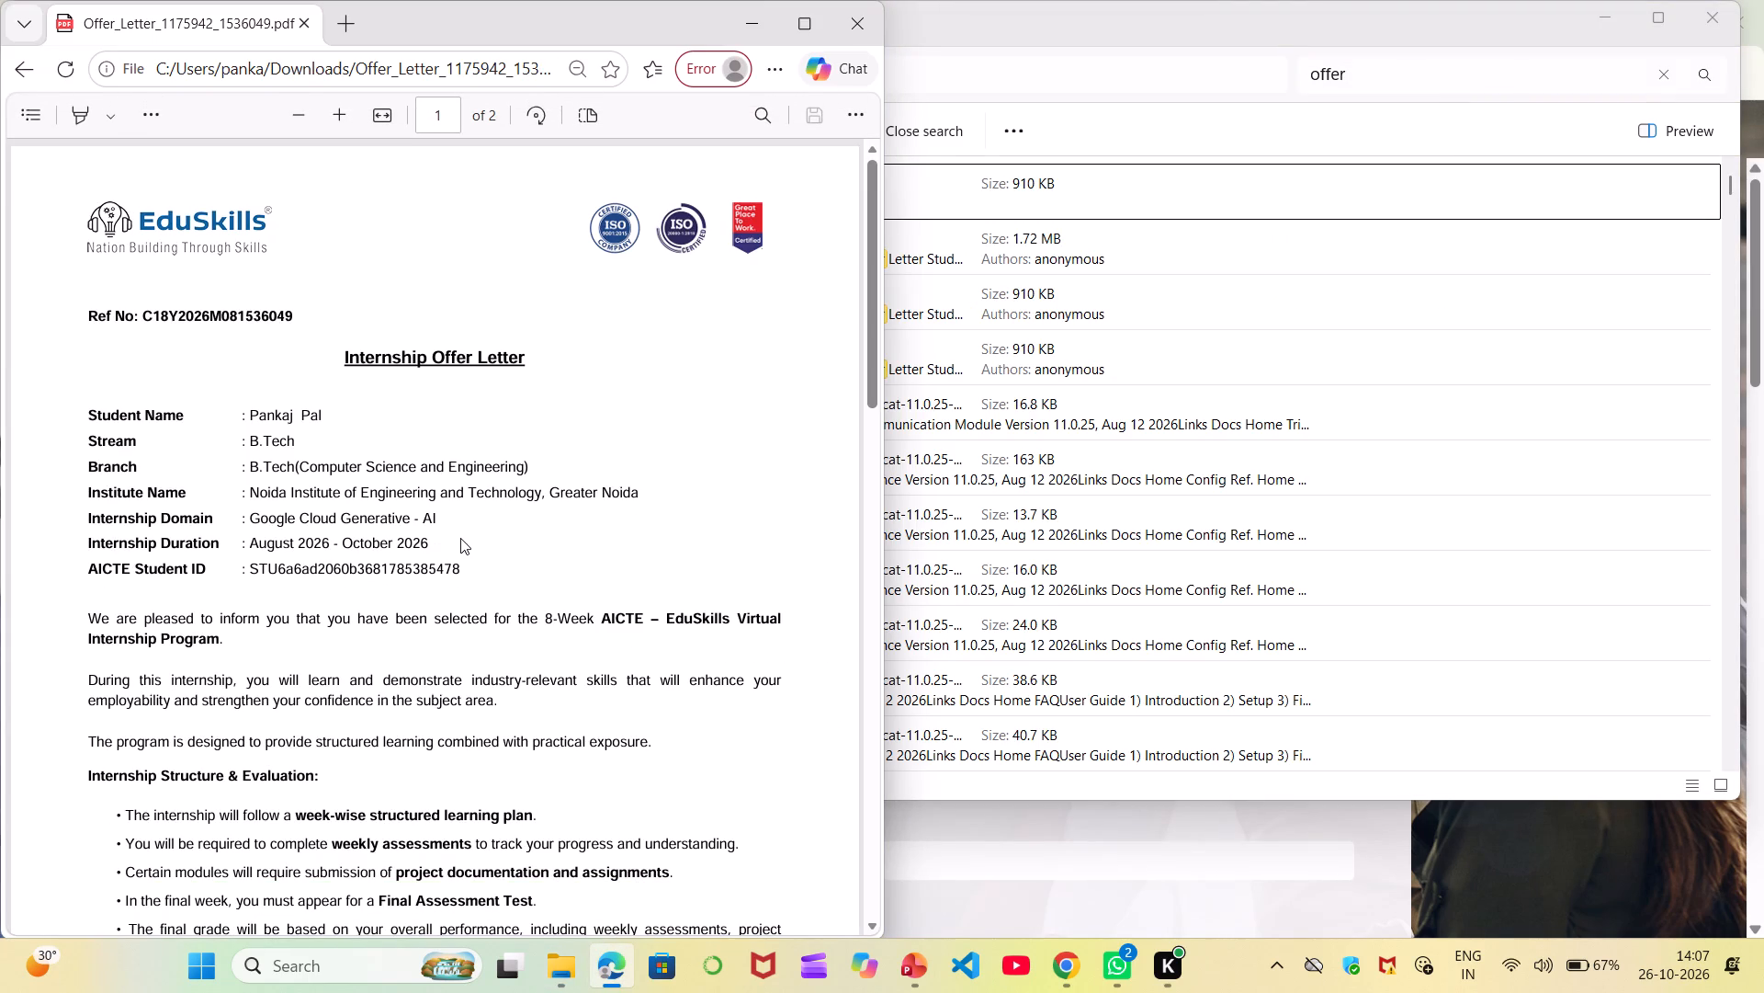
{"action": "scroll", "coordinate": [462, 668], "scroll_direction": "down", "scroll_amount": 2}
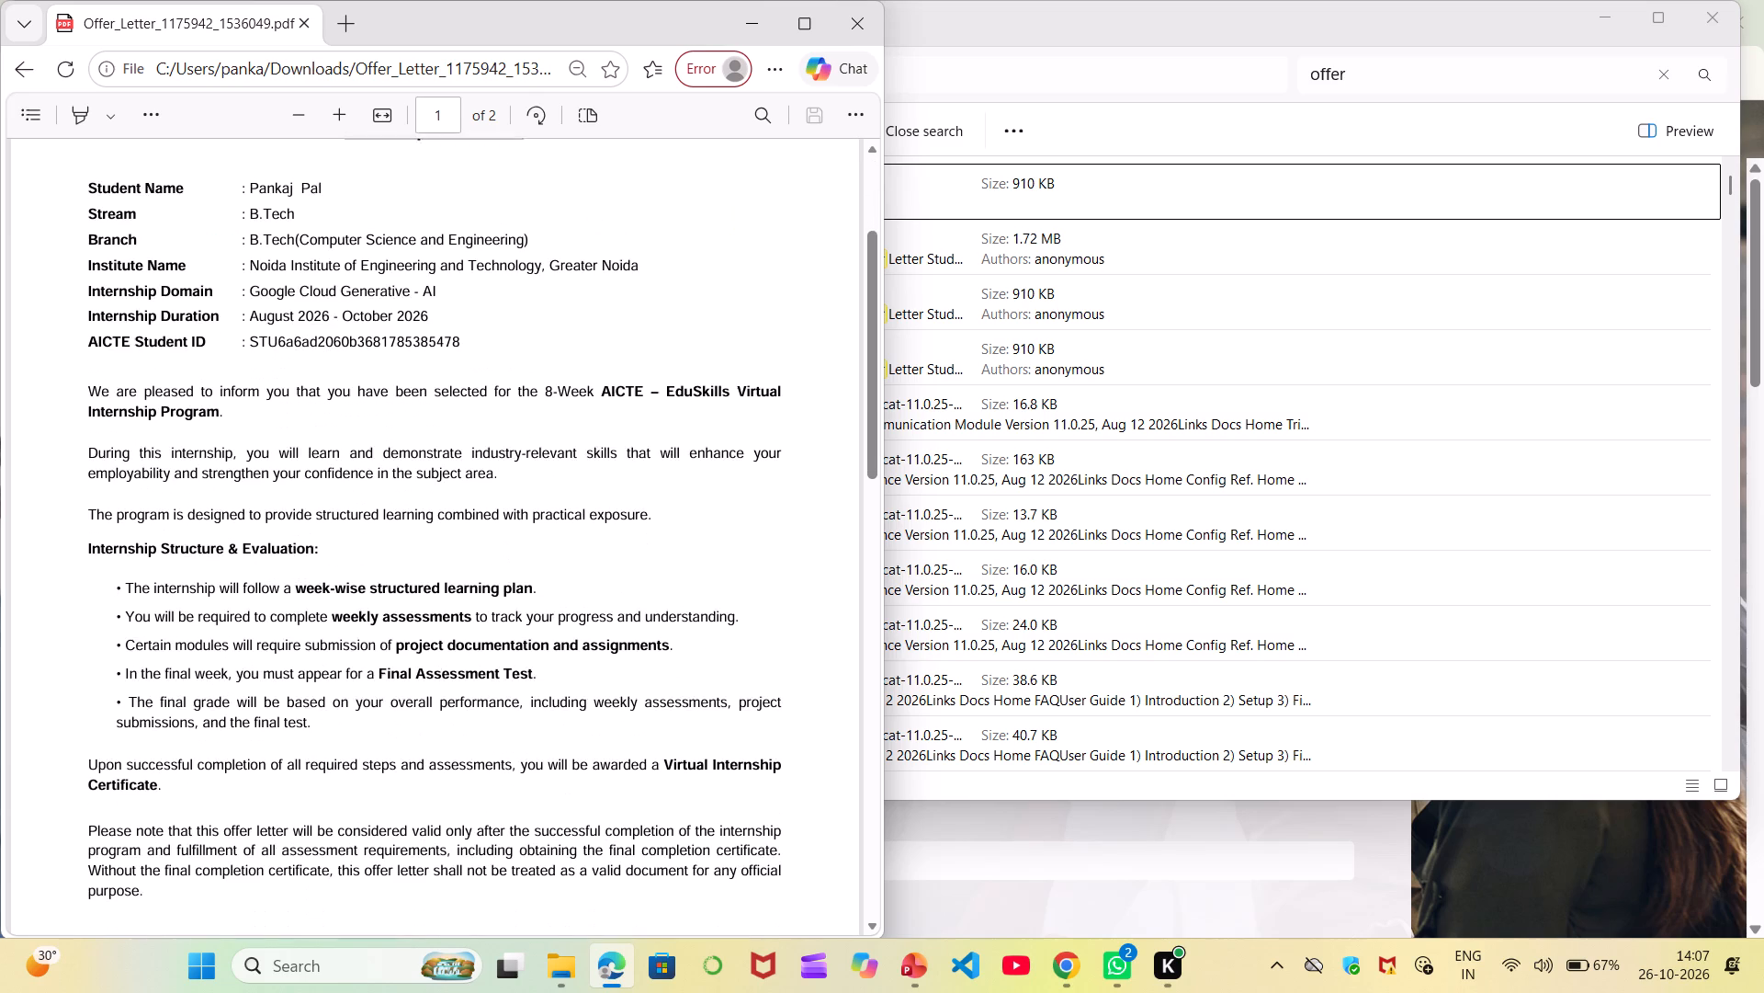
{"action": "scroll", "coordinate": [462, 668], "scroll_direction": "down", "scroll_amount": 1}
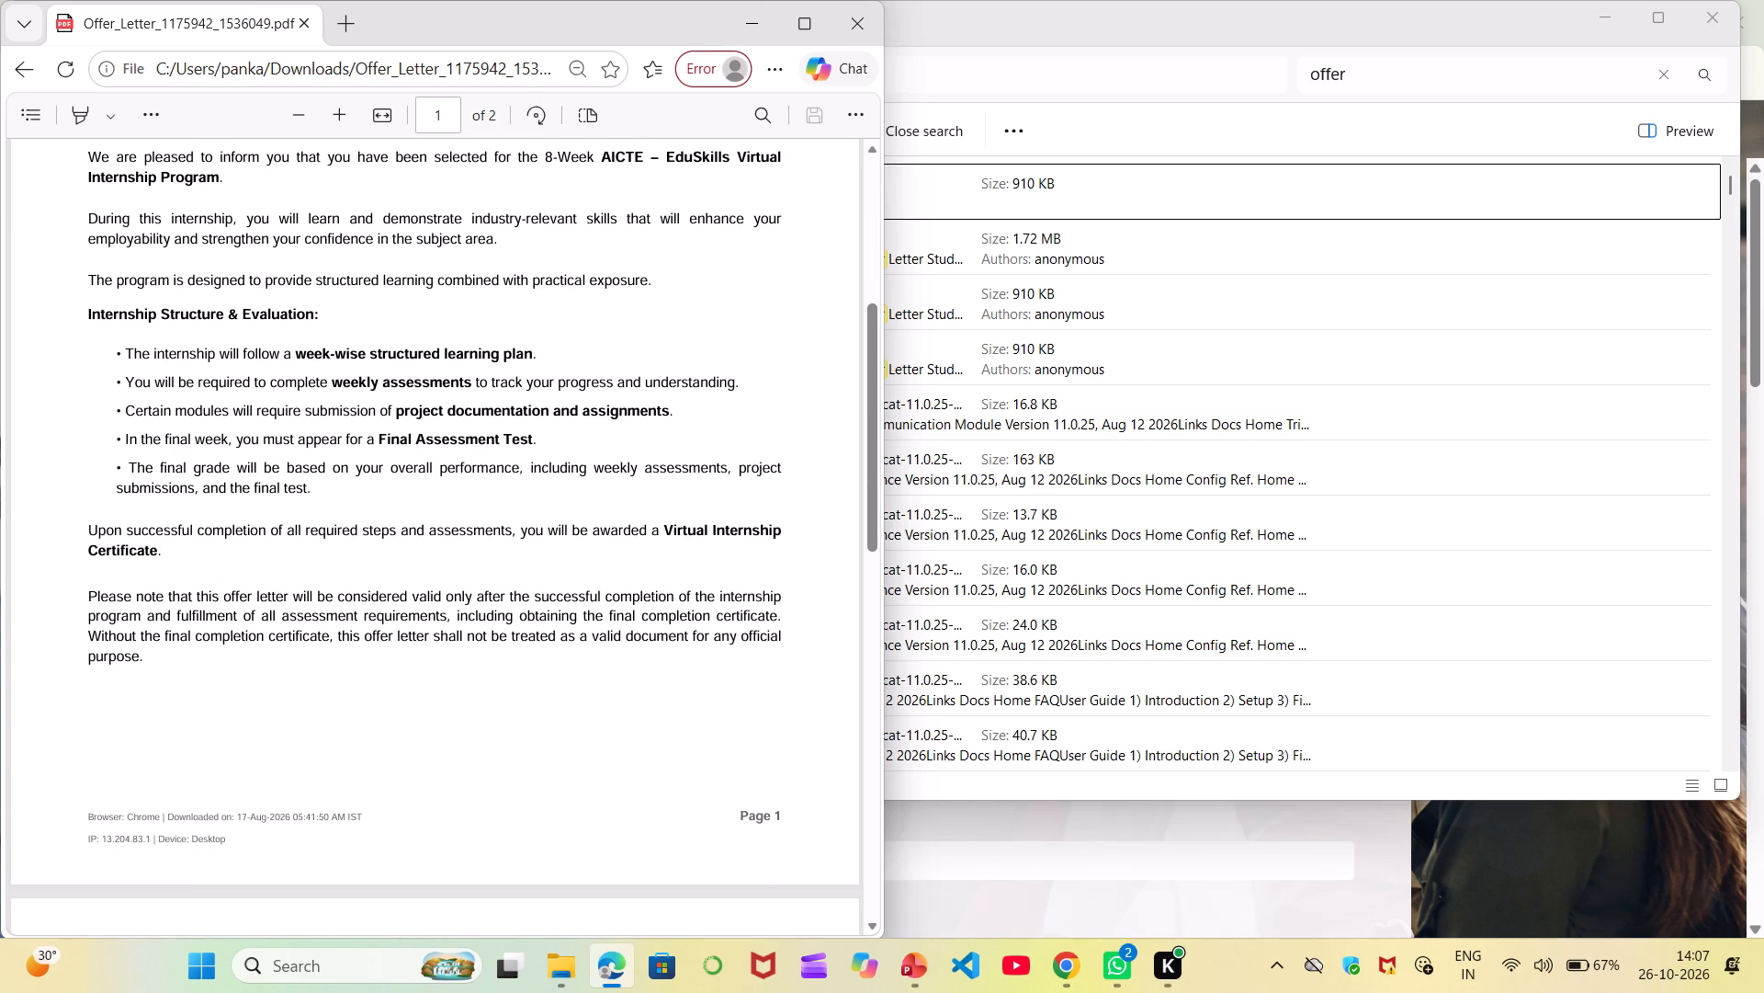
{"action": "scroll", "coordinate": [539, 546], "scroll_direction": "up", "scroll_amount": 2}
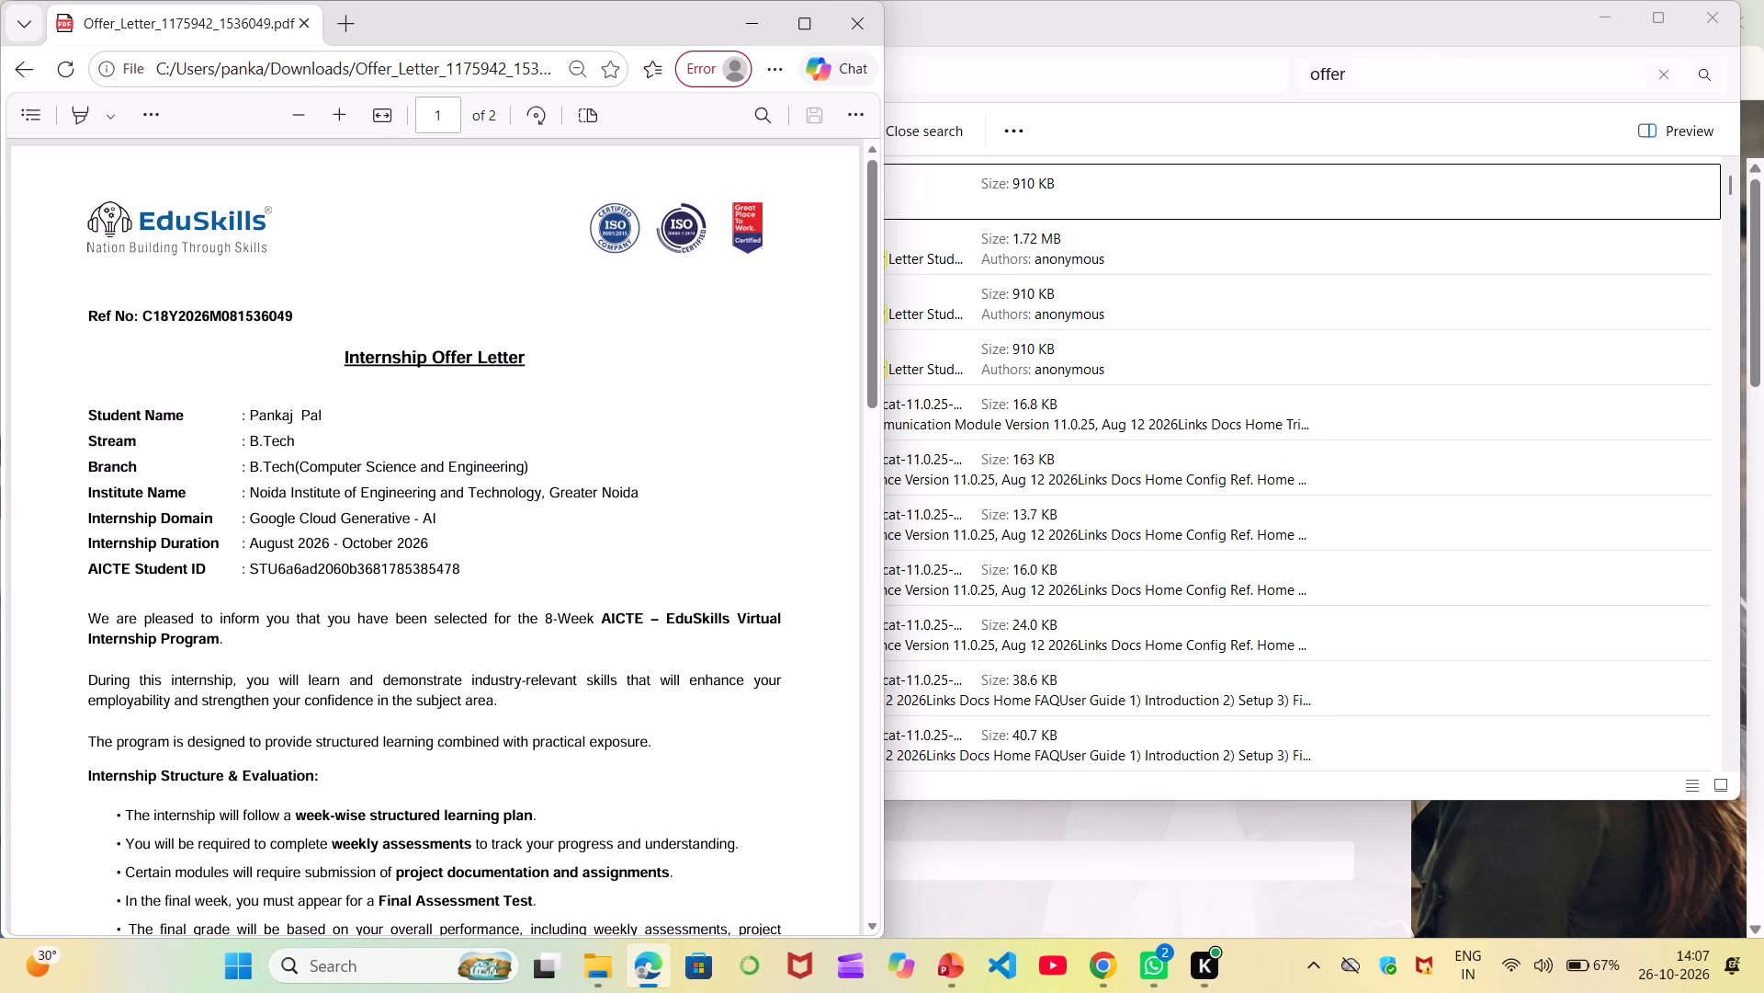
{"action": "left_click", "coordinate": [1218, 20]}
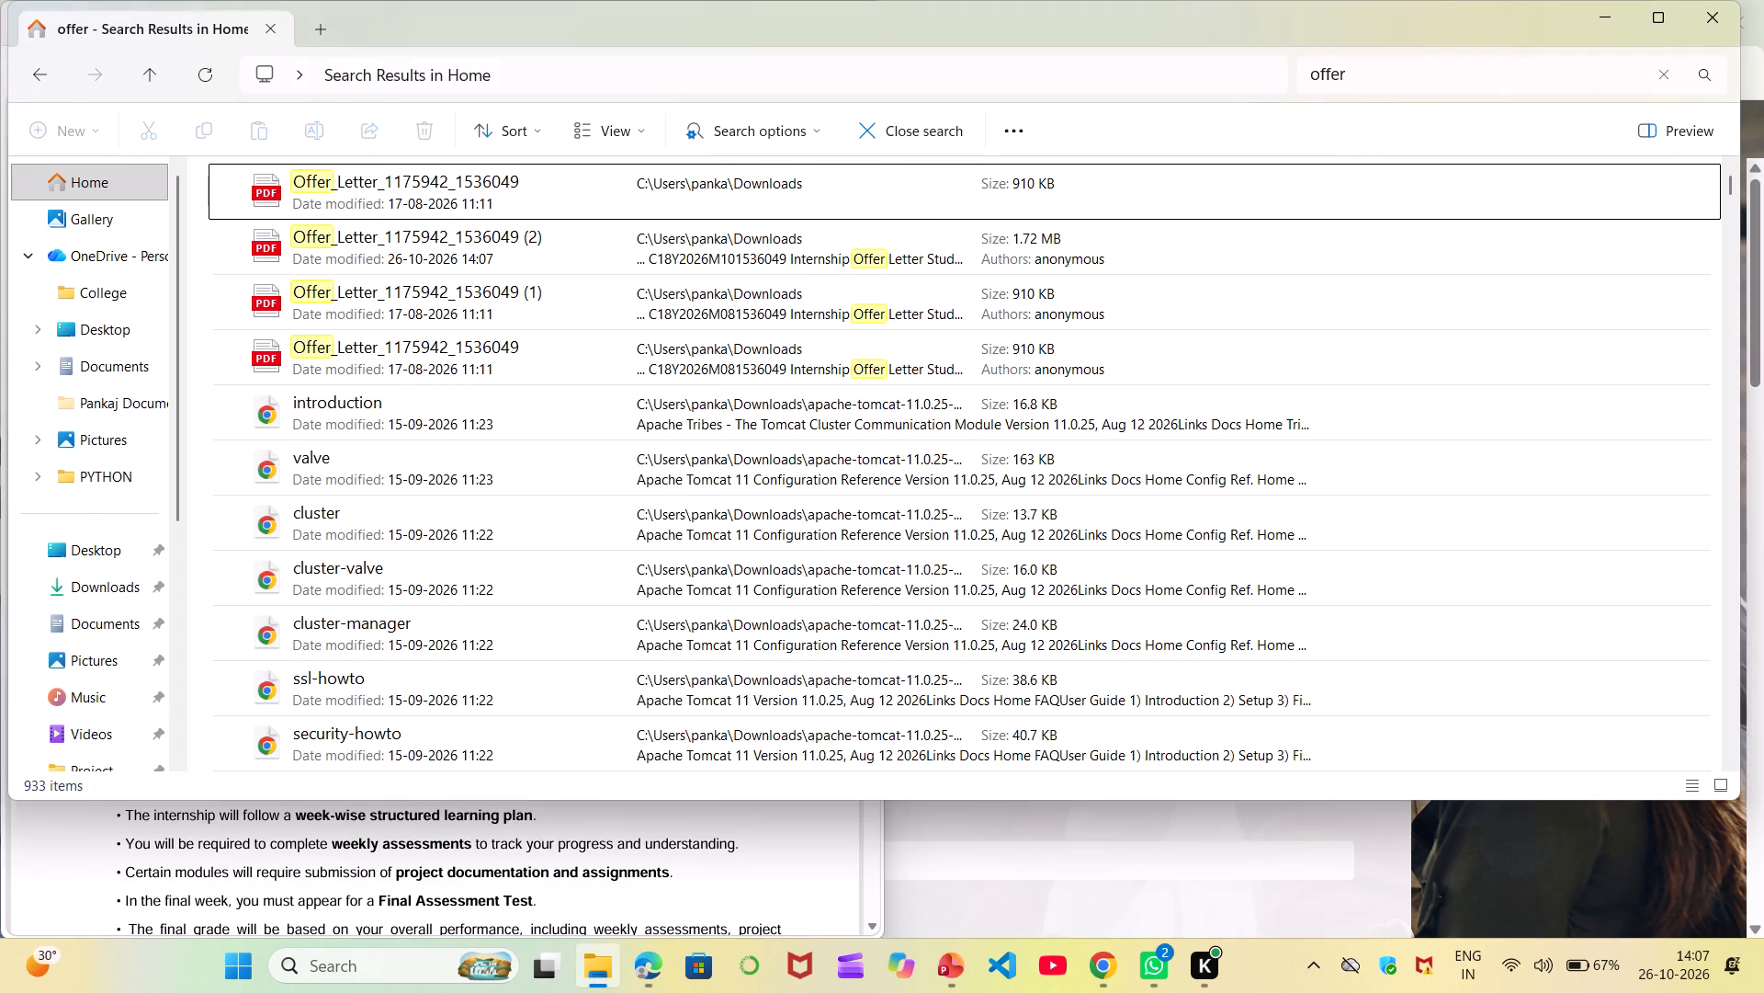
{"action": "left_click", "coordinate": [1585, 23]}
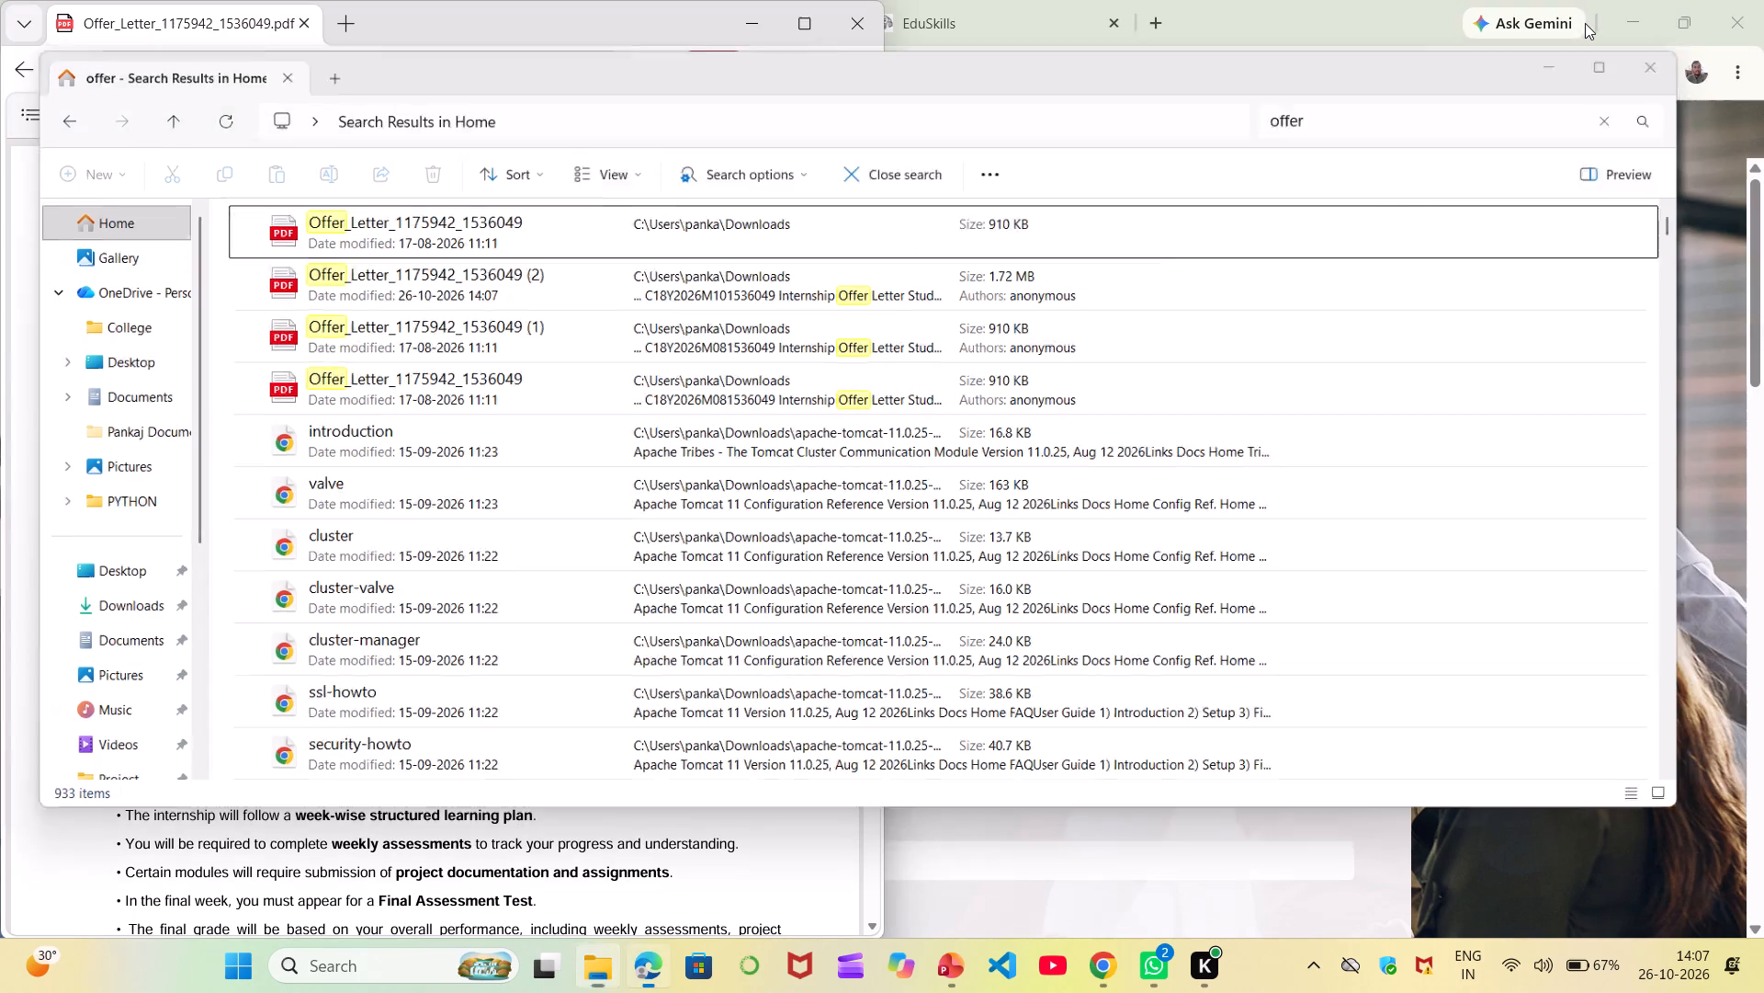
{"action": "left_click", "coordinate": [1032, 384]}
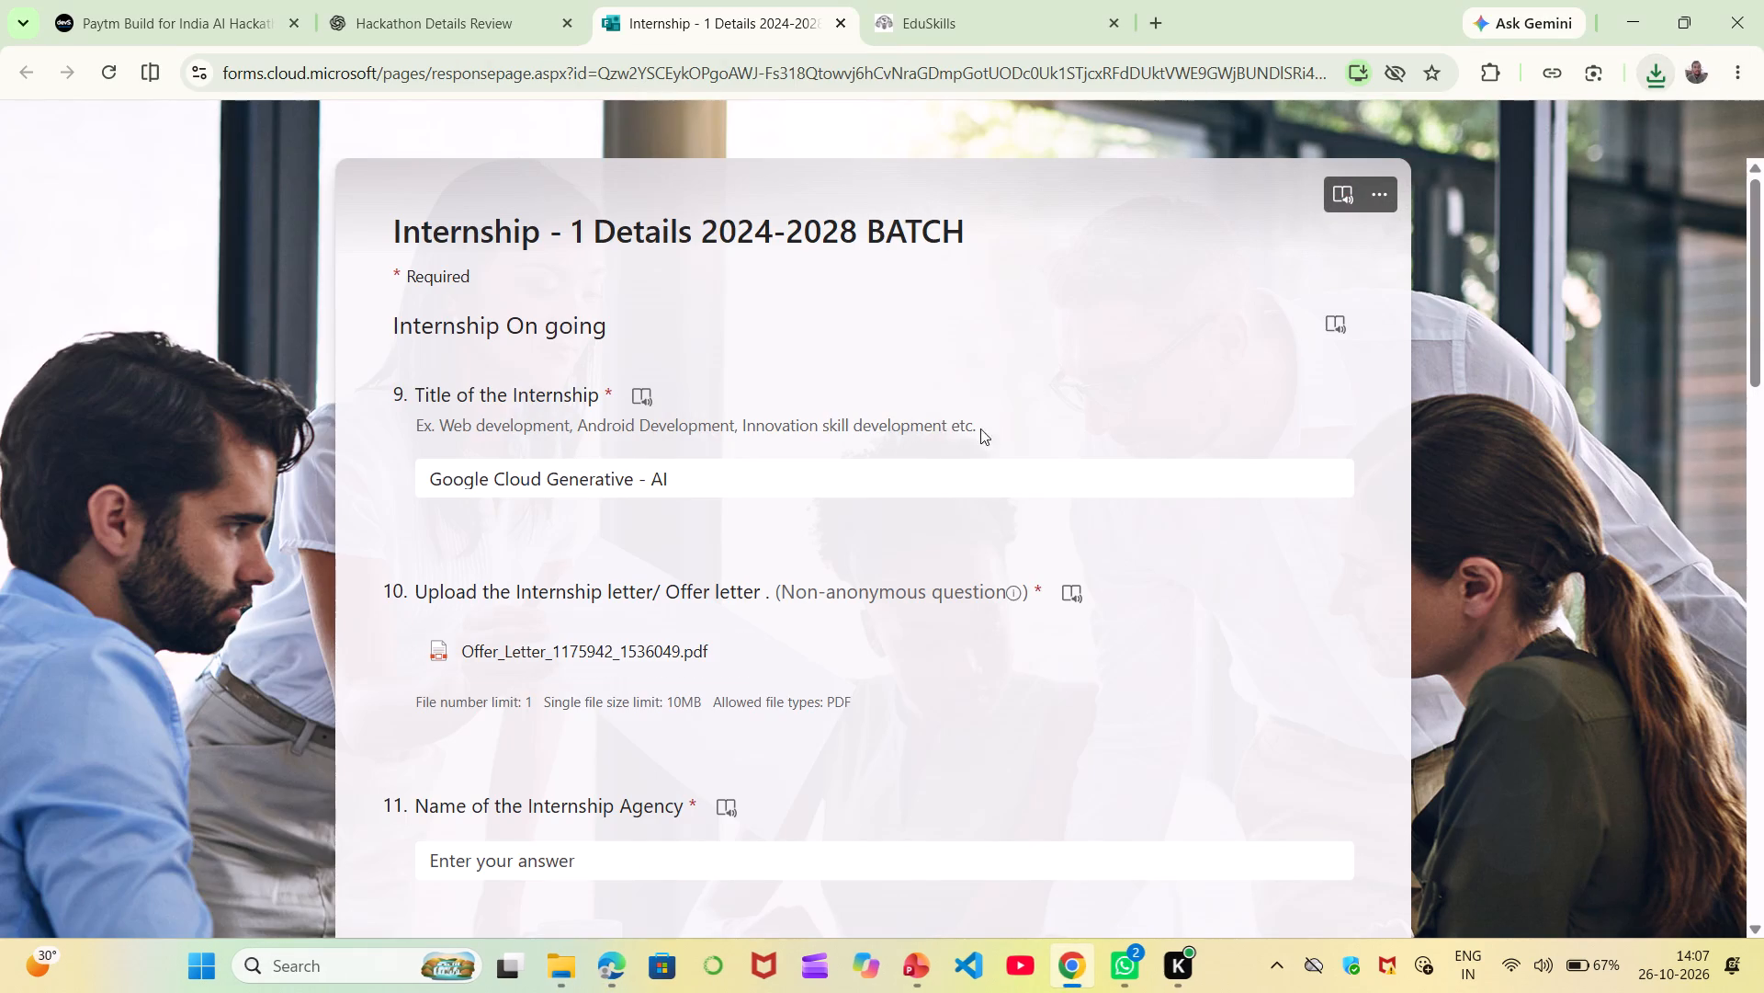
Check the EduSkills internship page for the agency details asked in question 11, dismiss its multiple-file download request, and return to the form.
{"action": "scroll", "coordinate": [753, 652], "scroll_direction": "down", "scroll_amount": 2}
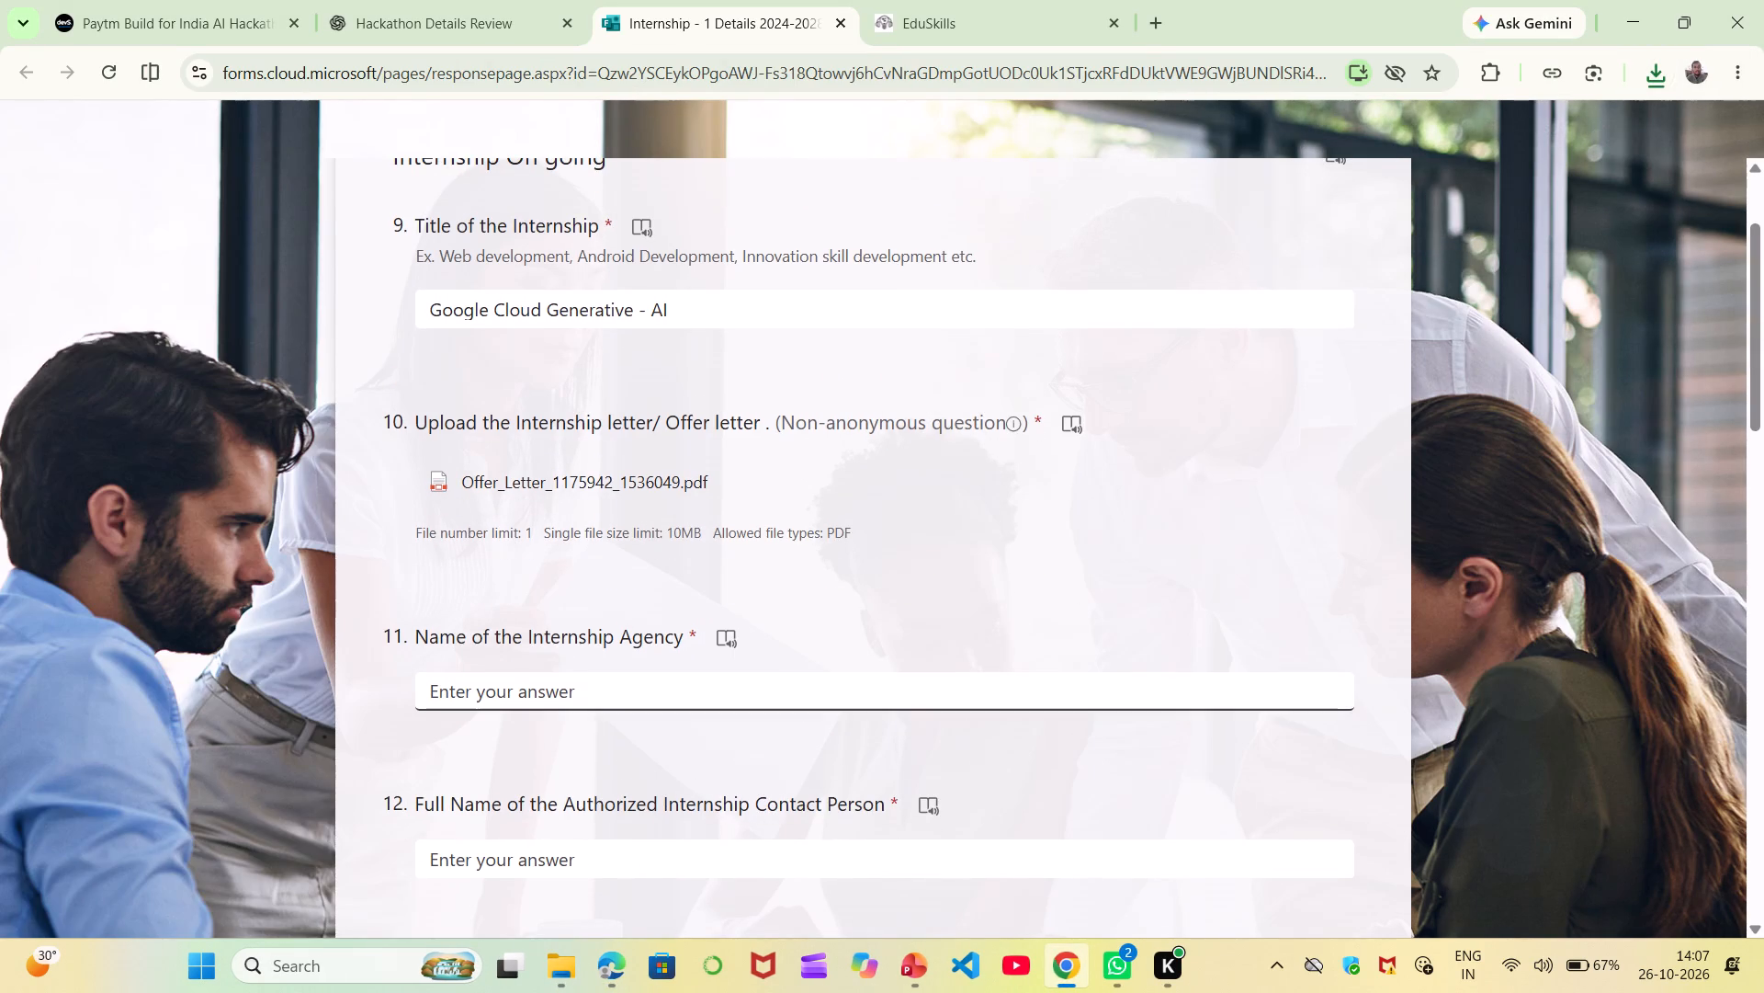
{"action": "left_click", "coordinate": [500, 691]}
{"action": "left_click", "coordinate": [959, 8]}
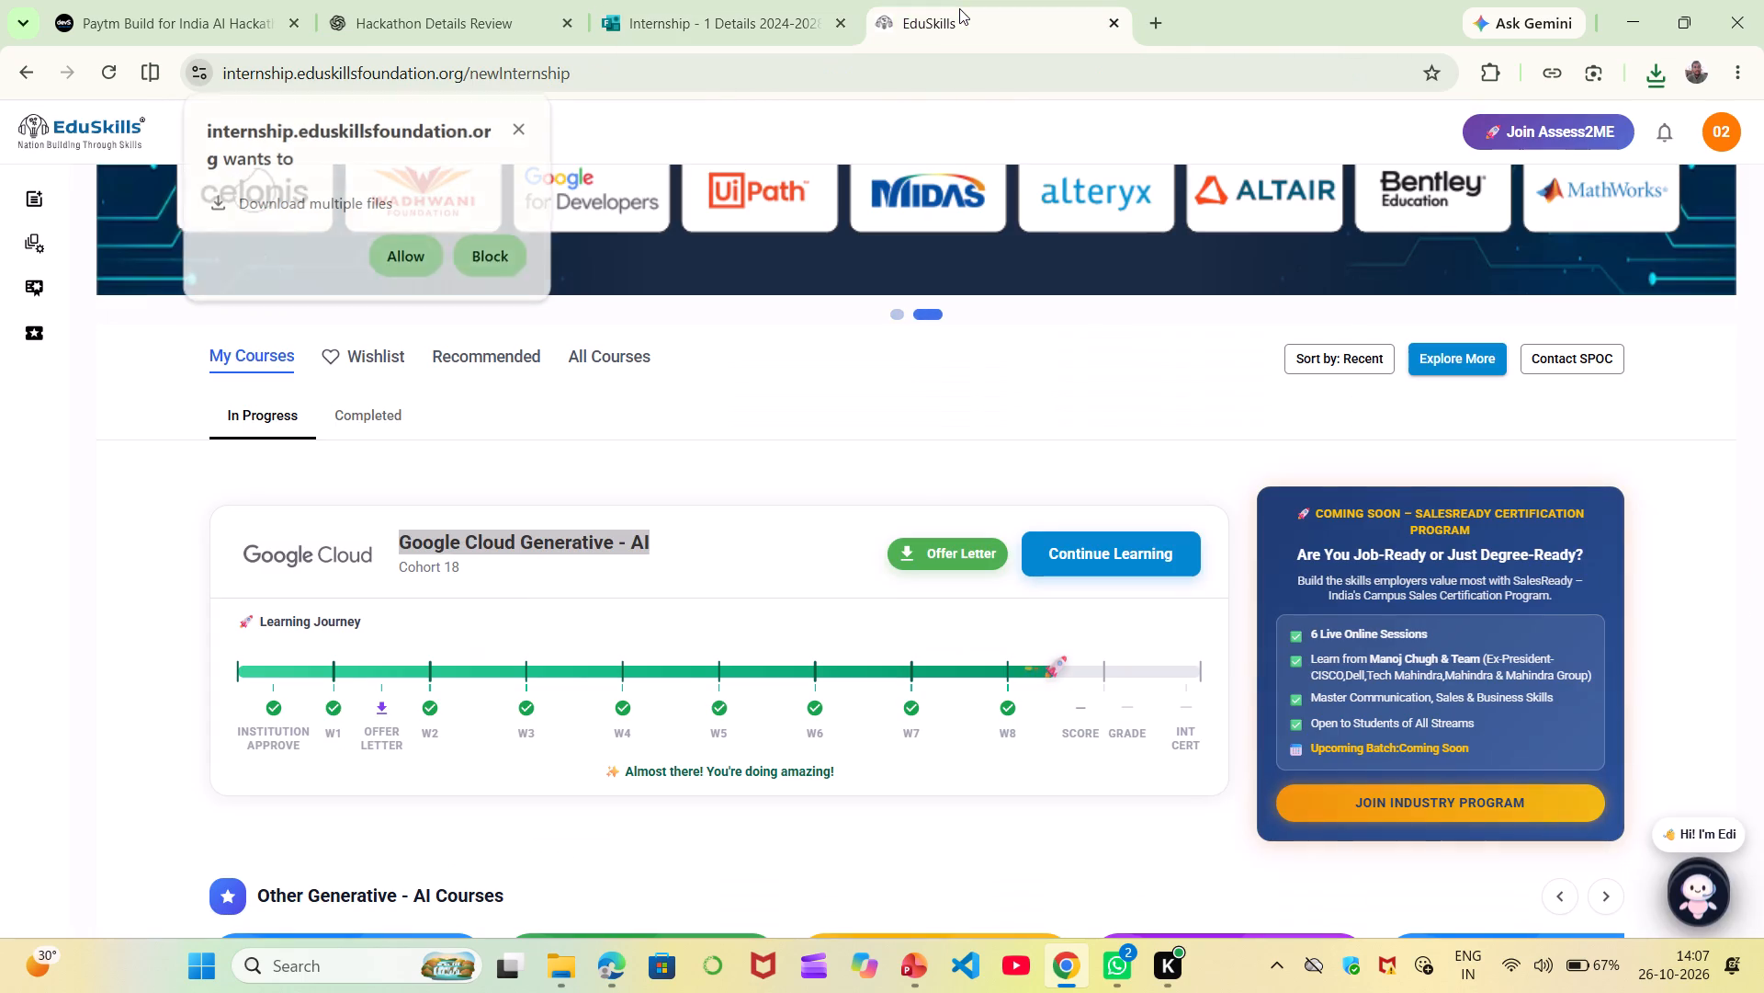
{"action": "left_click", "coordinate": [647, 469]}
{"action": "scroll", "coordinate": [647, 469], "scroll_direction": "up", "scroll_amount": 1}
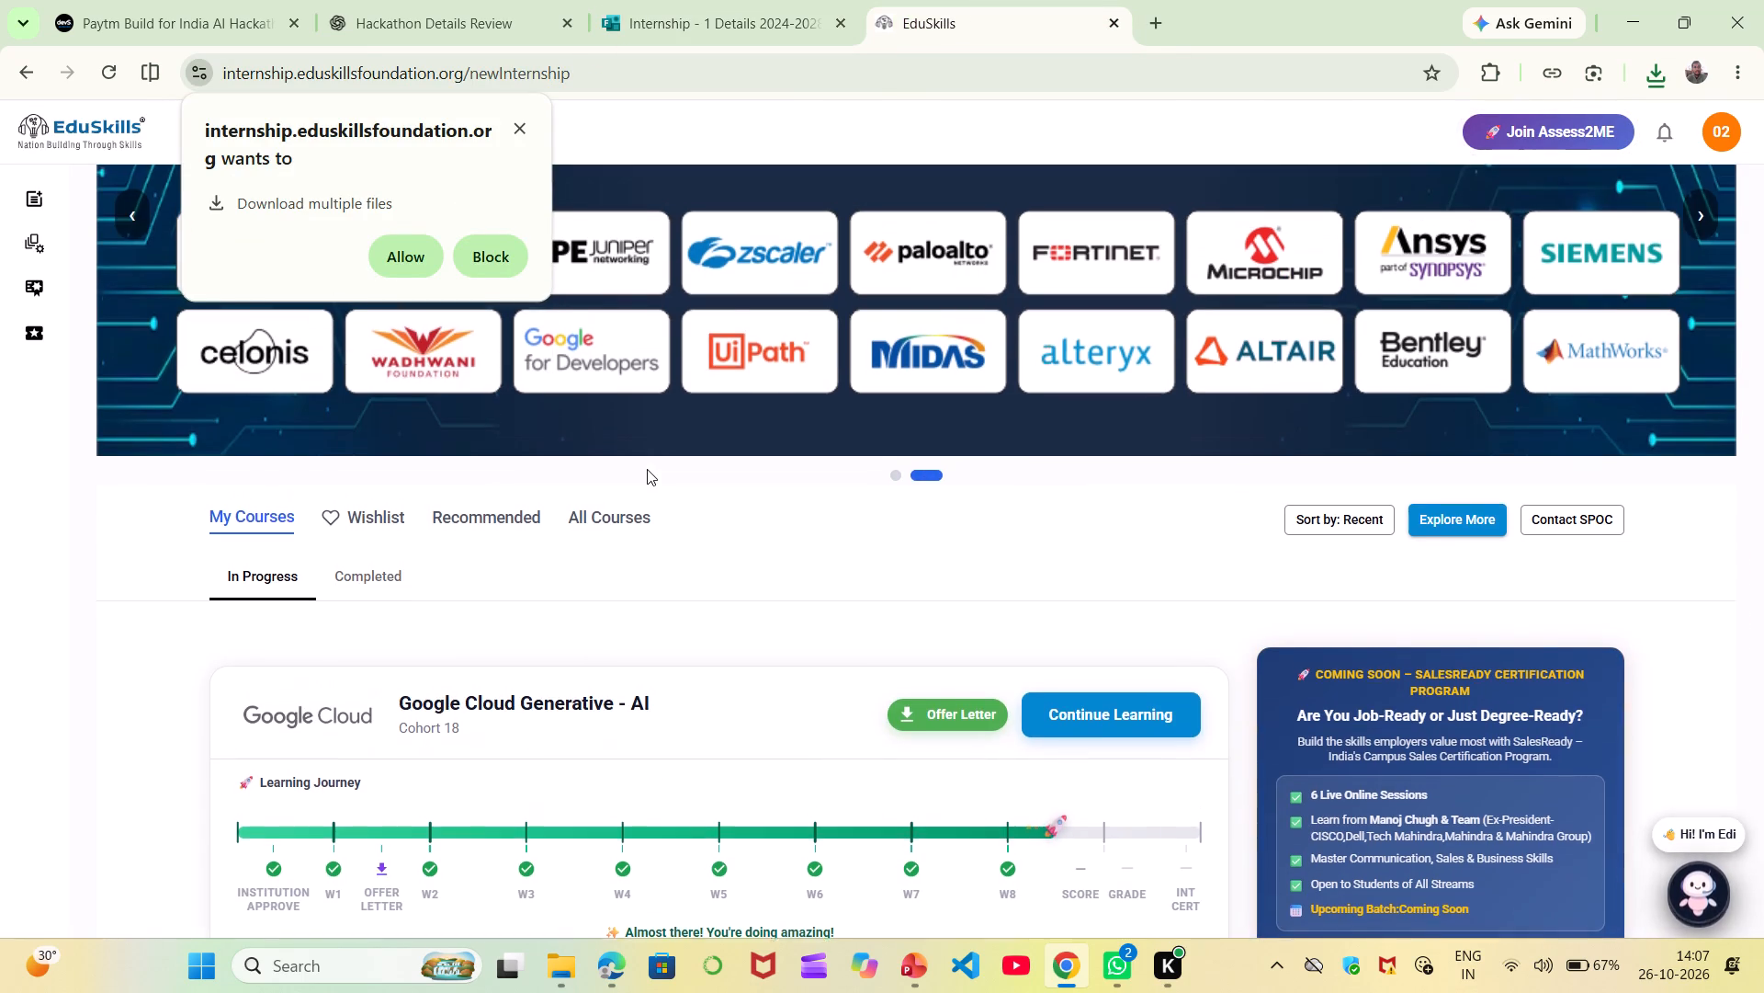
{"action": "scroll", "coordinate": [647, 469], "scroll_direction": "up", "scroll_amount": 1}
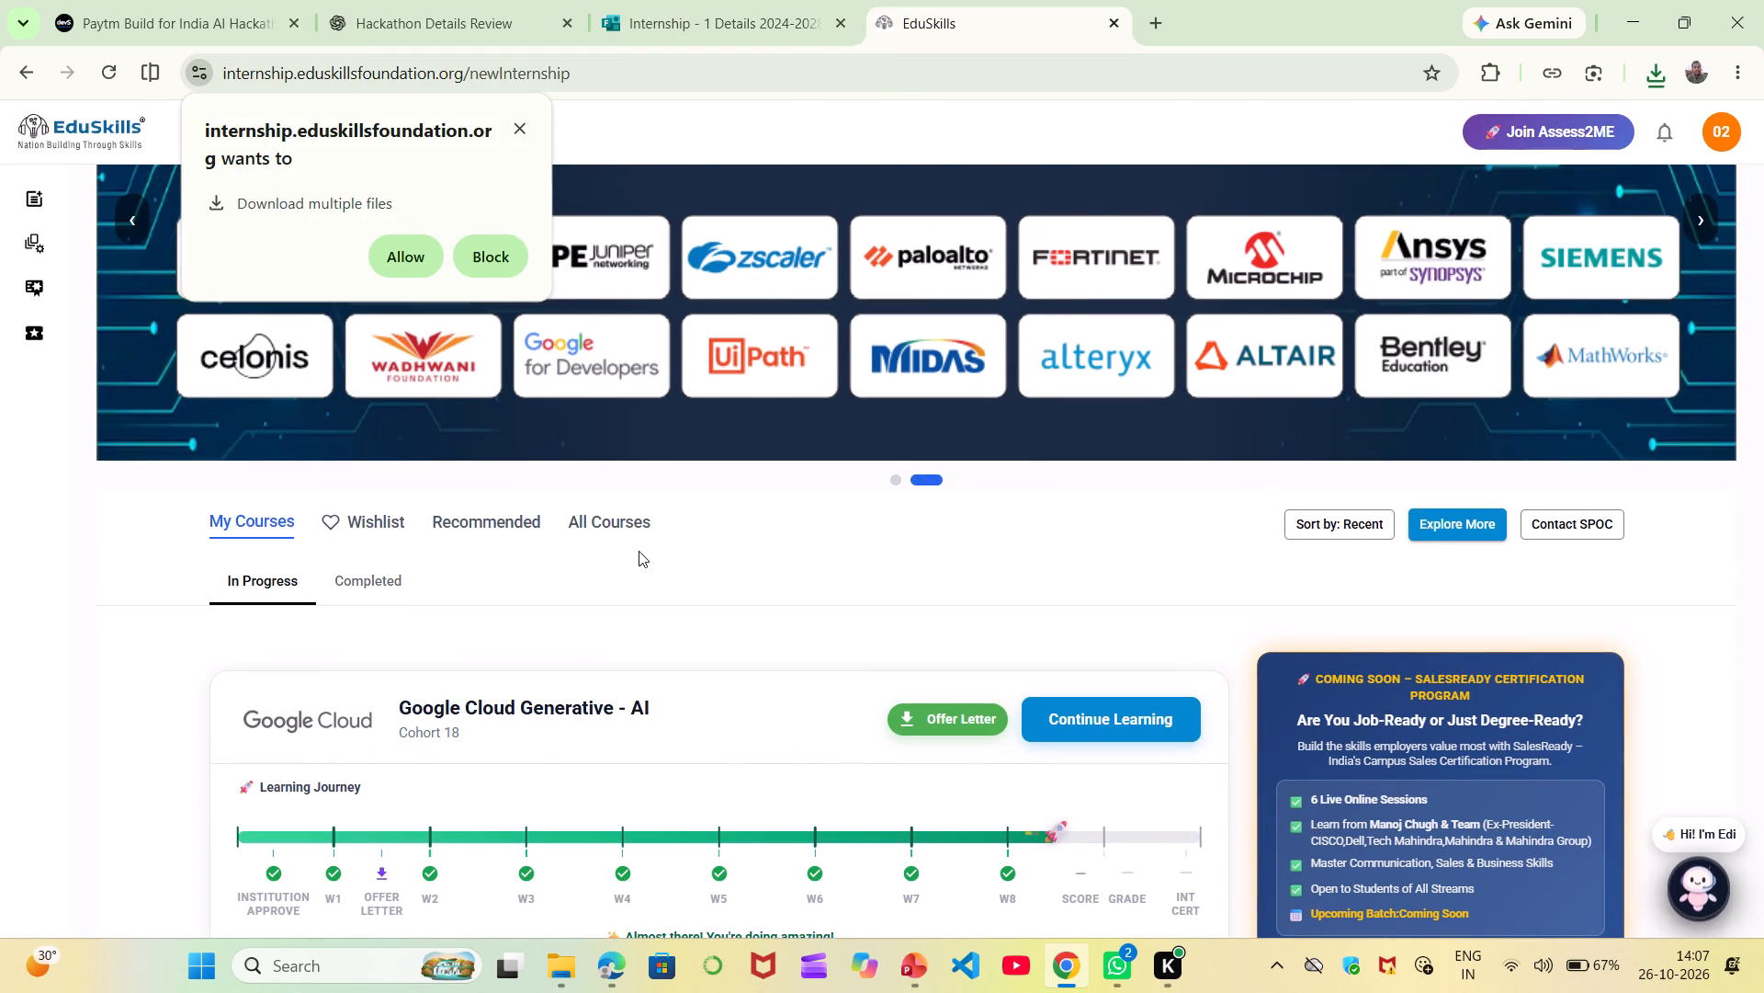
{"action": "scroll", "coordinate": [639, 551], "scroll_direction": "up", "scroll_amount": 5}
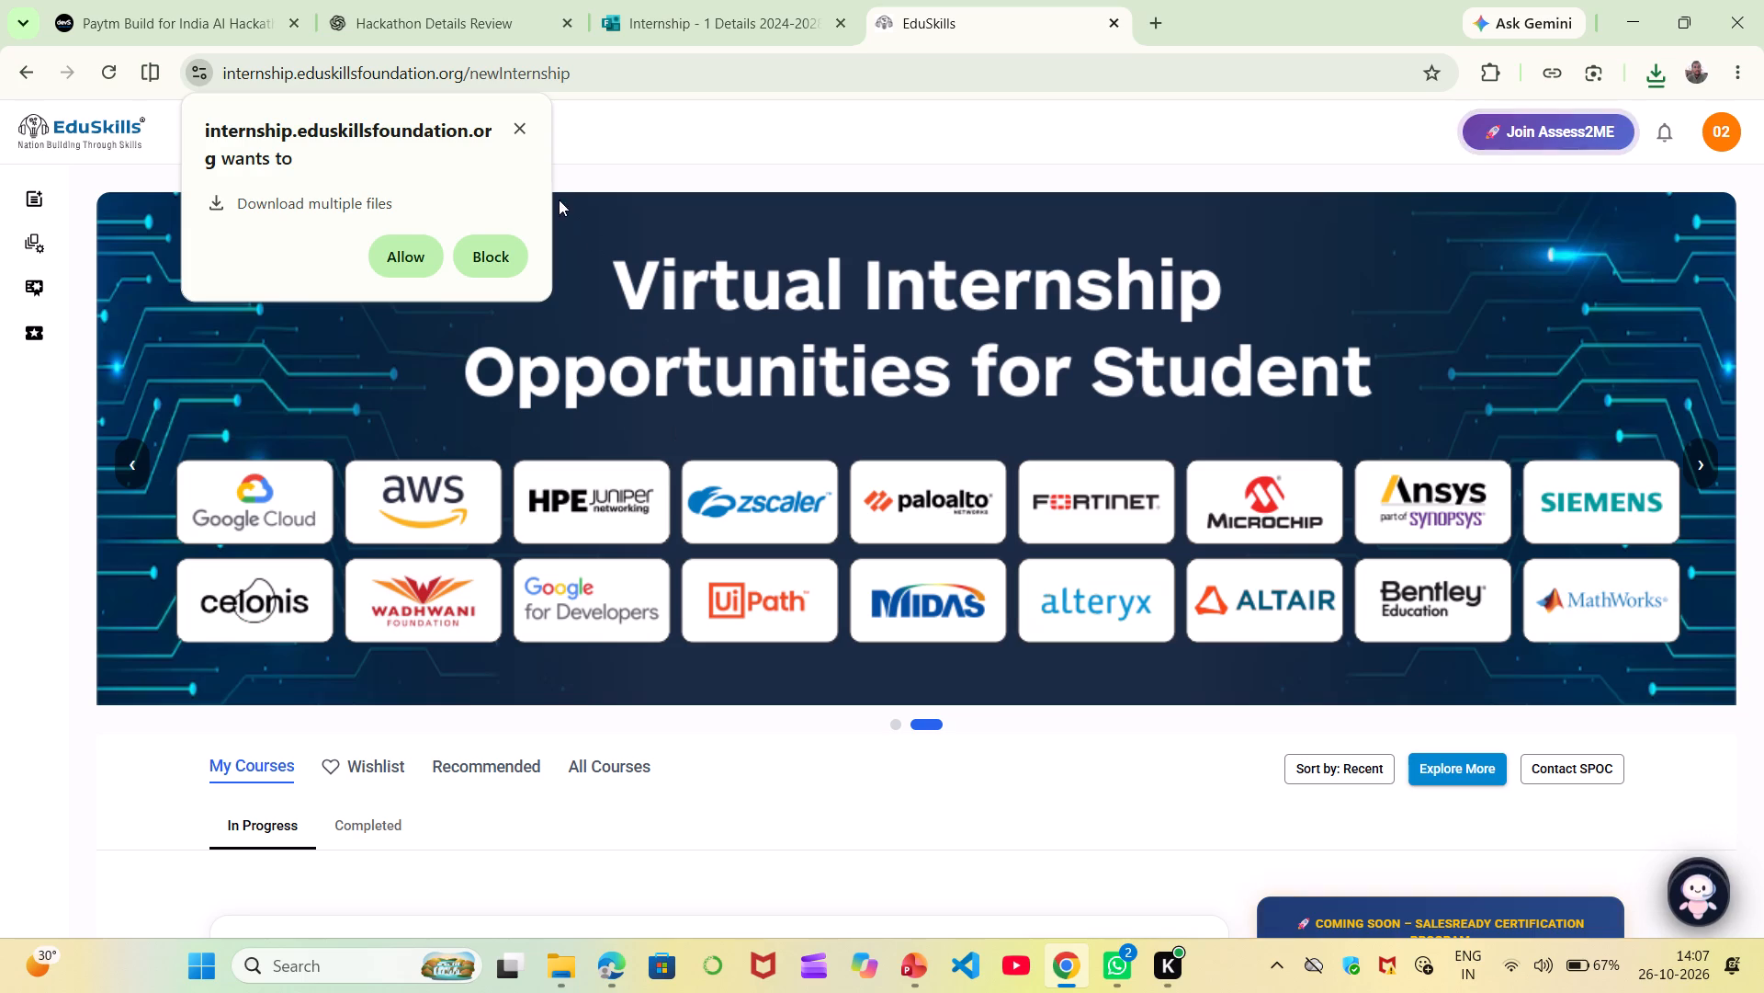
{"action": "left_click", "coordinate": [518, 127]}
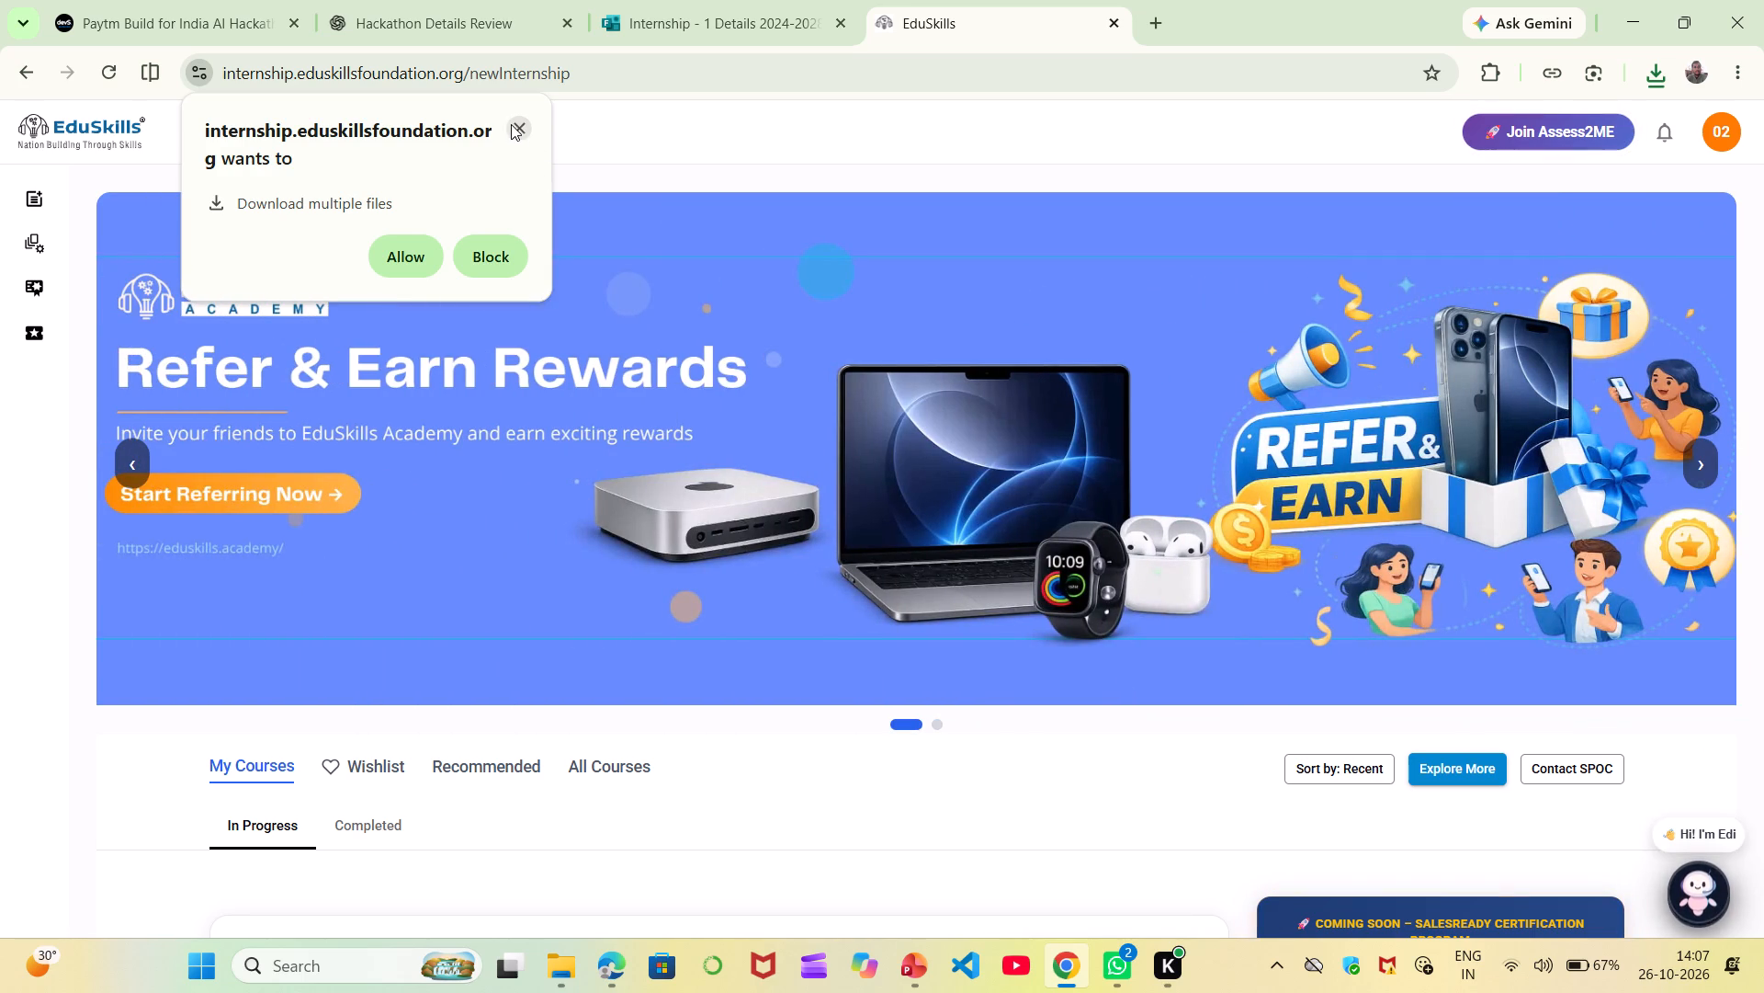
{"action": "left_click", "coordinate": [522, 120]}
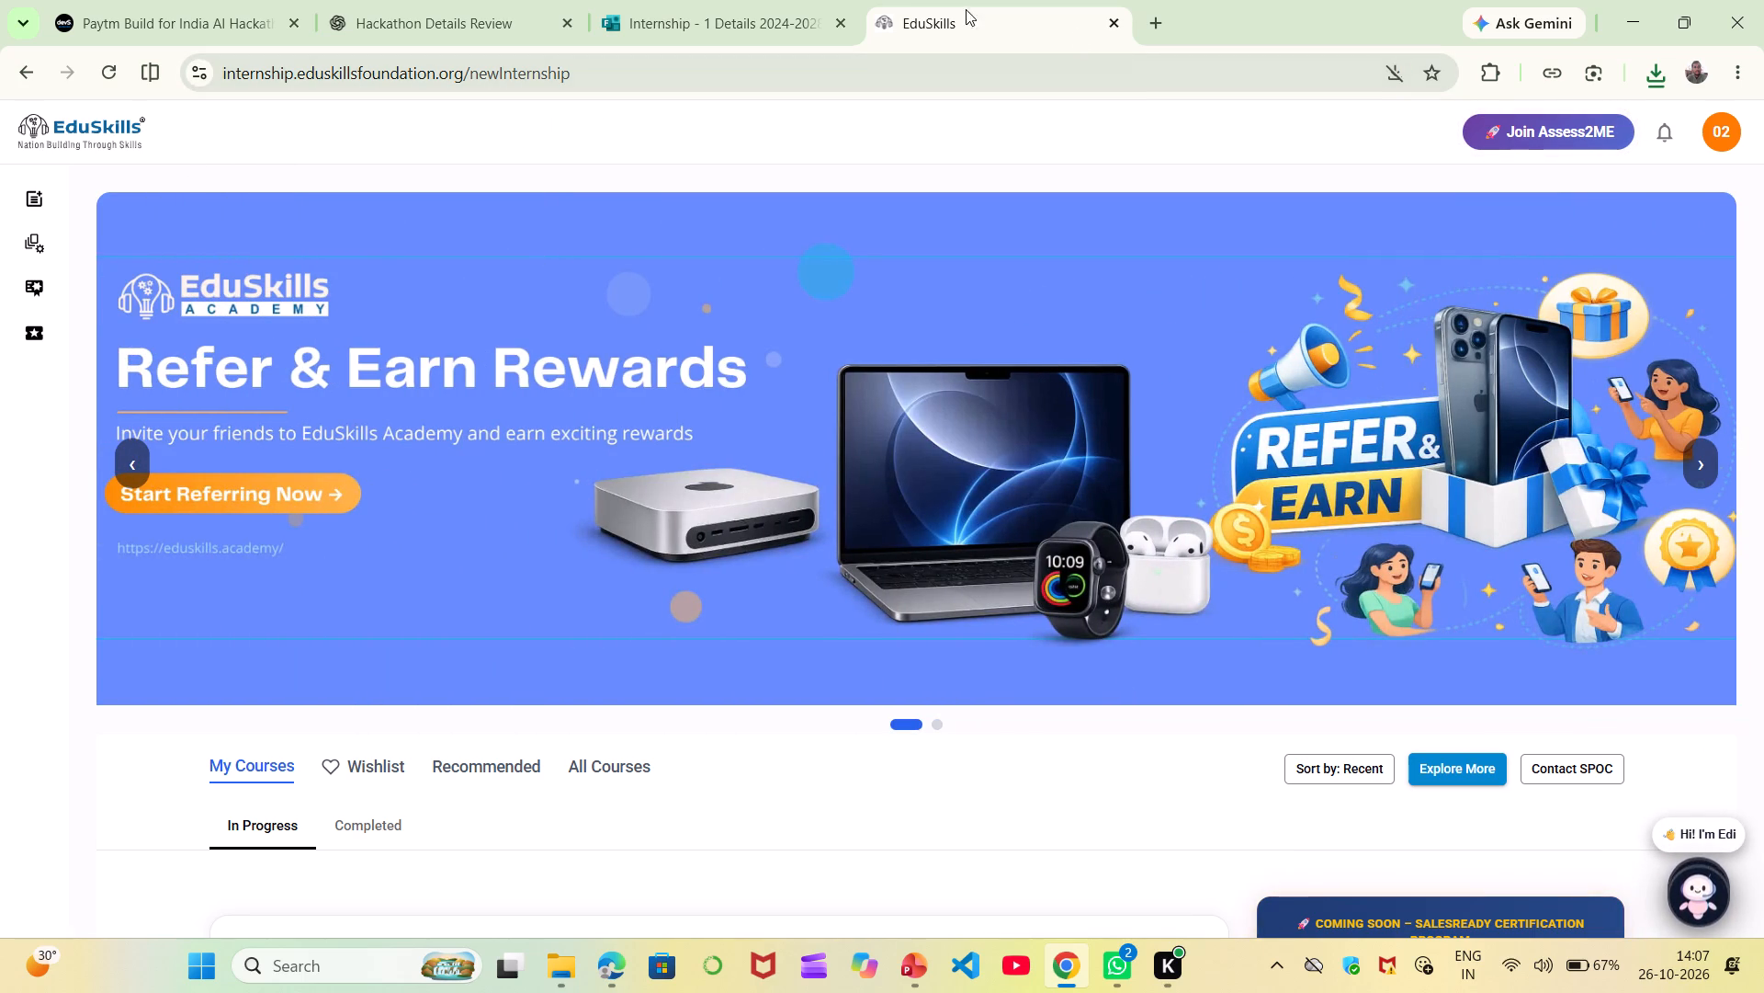
{"action": "left_click", "coordinate": [745, 18]}
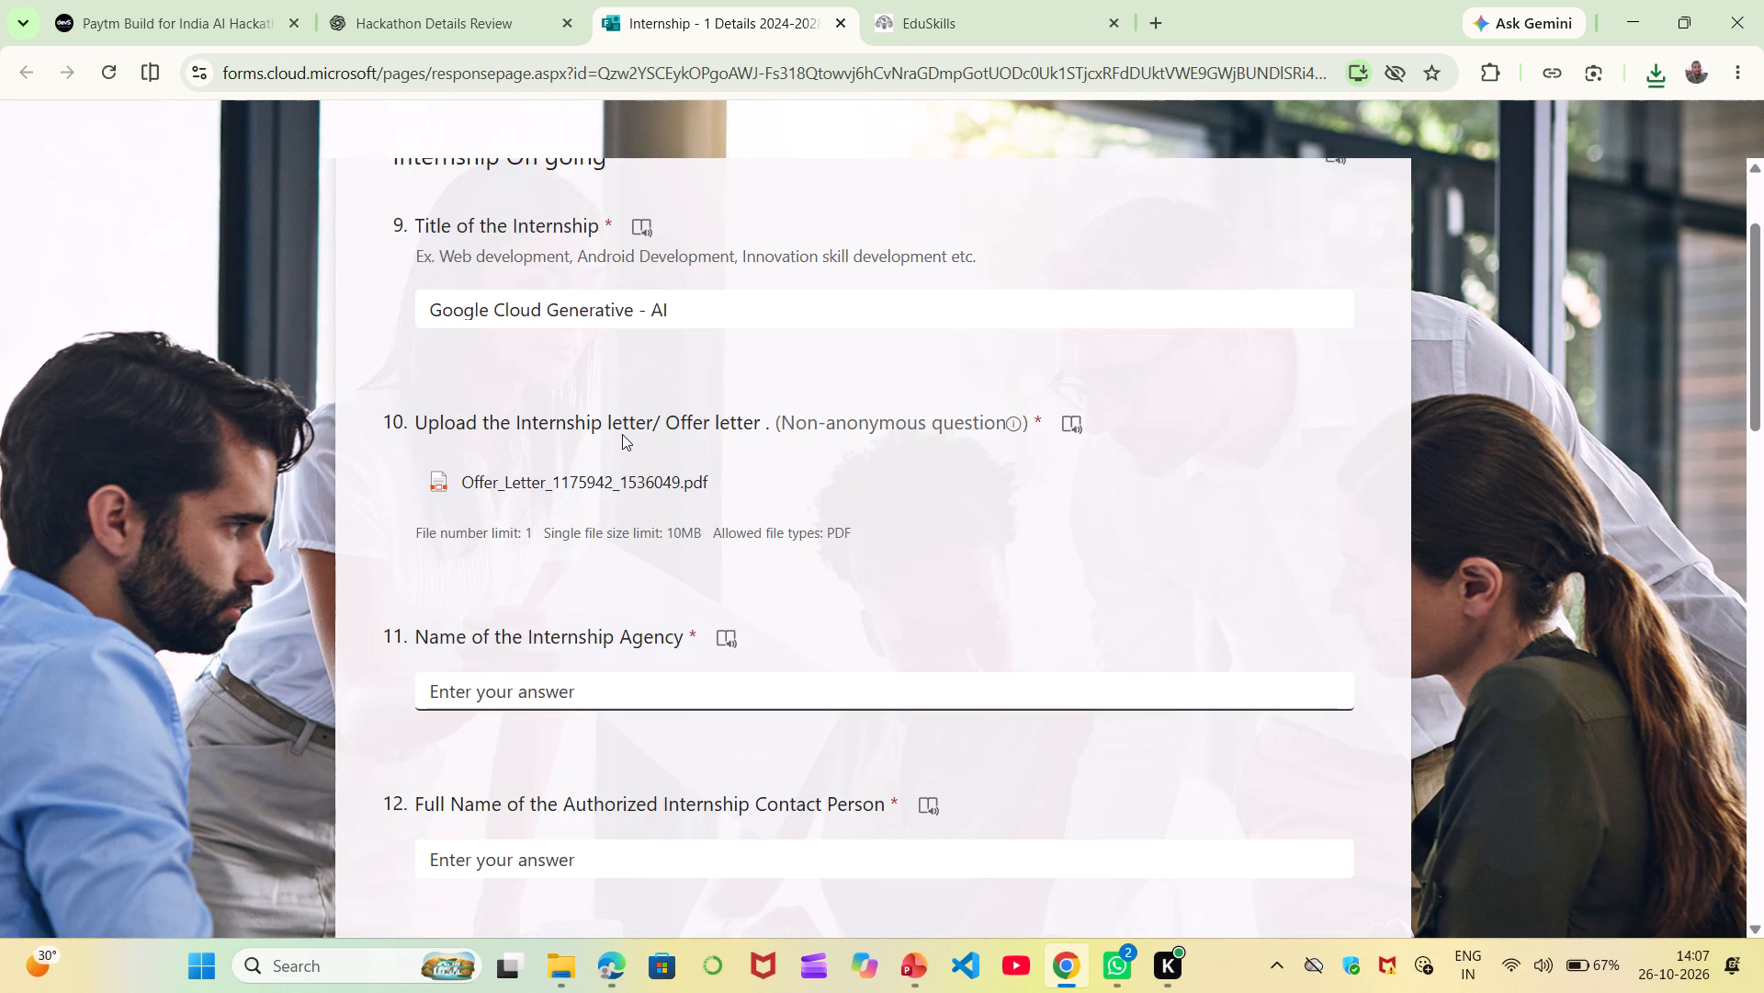
Switch to the Offer_Letter PDF in Edge, examine both pages for the internship agency and contact details, and return to the form.
{"action": "left_click", "coordinate": [615, 841]}
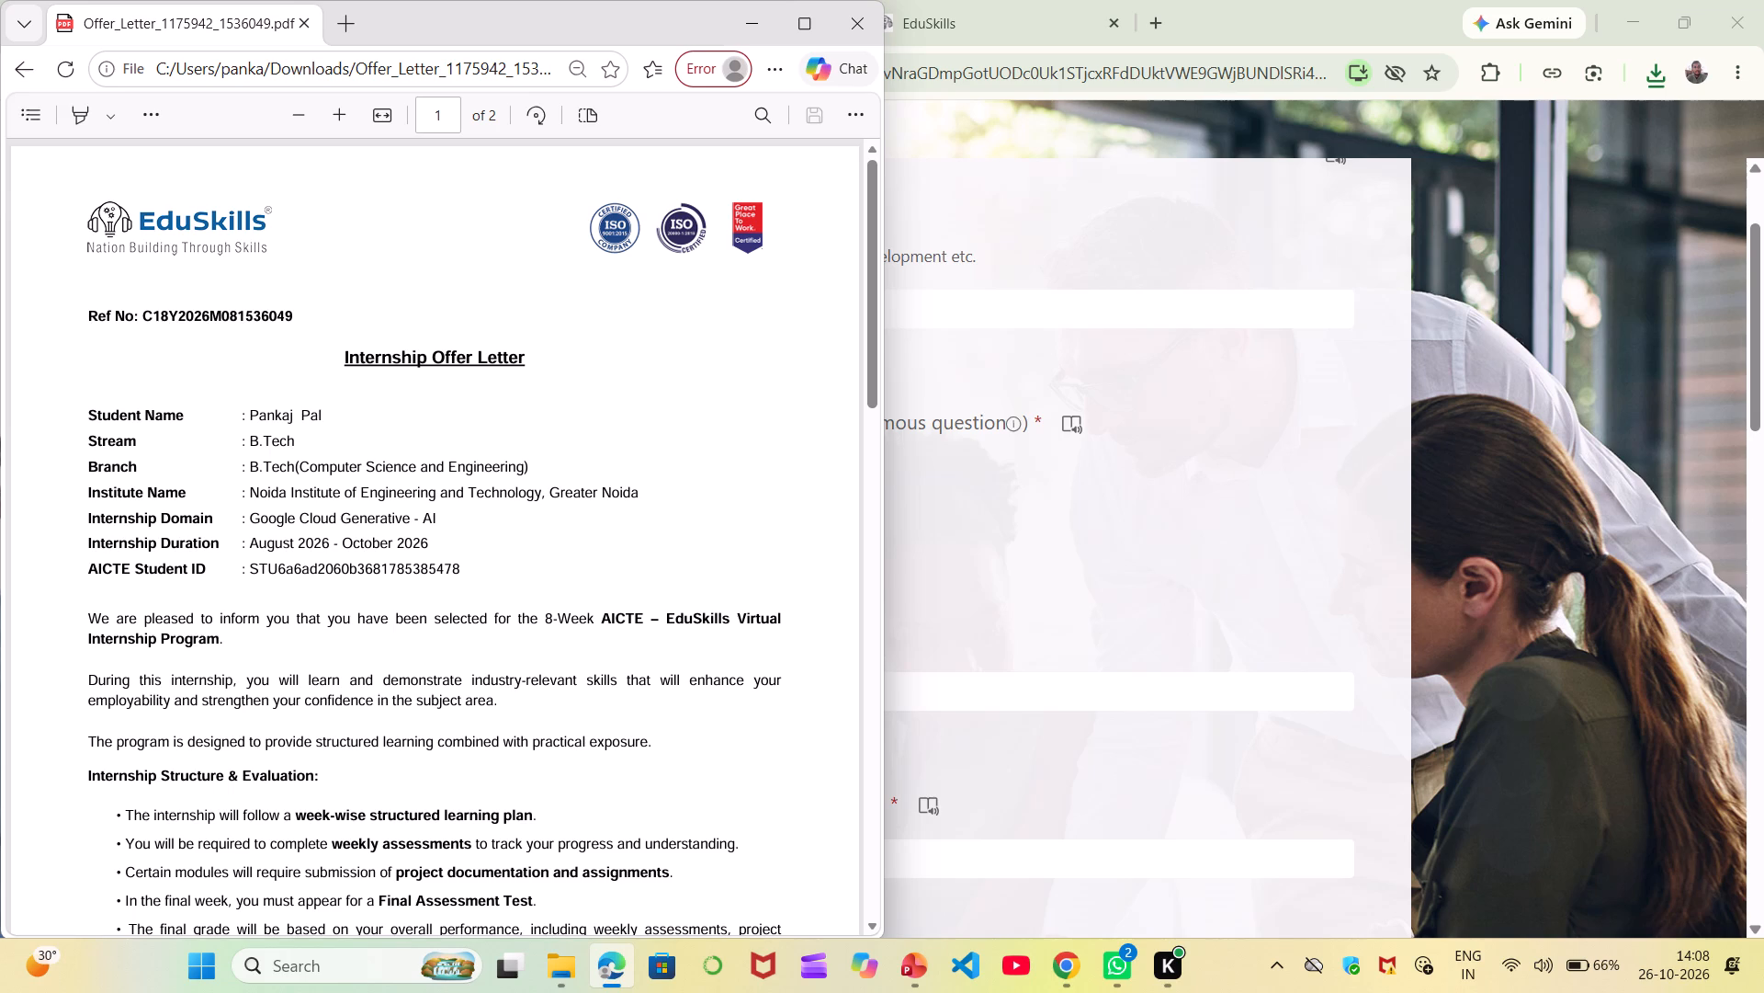
{"action": "scroll", "coordinate": [416, 636], "scroll_direction": "down", "scroll_amount": 1}
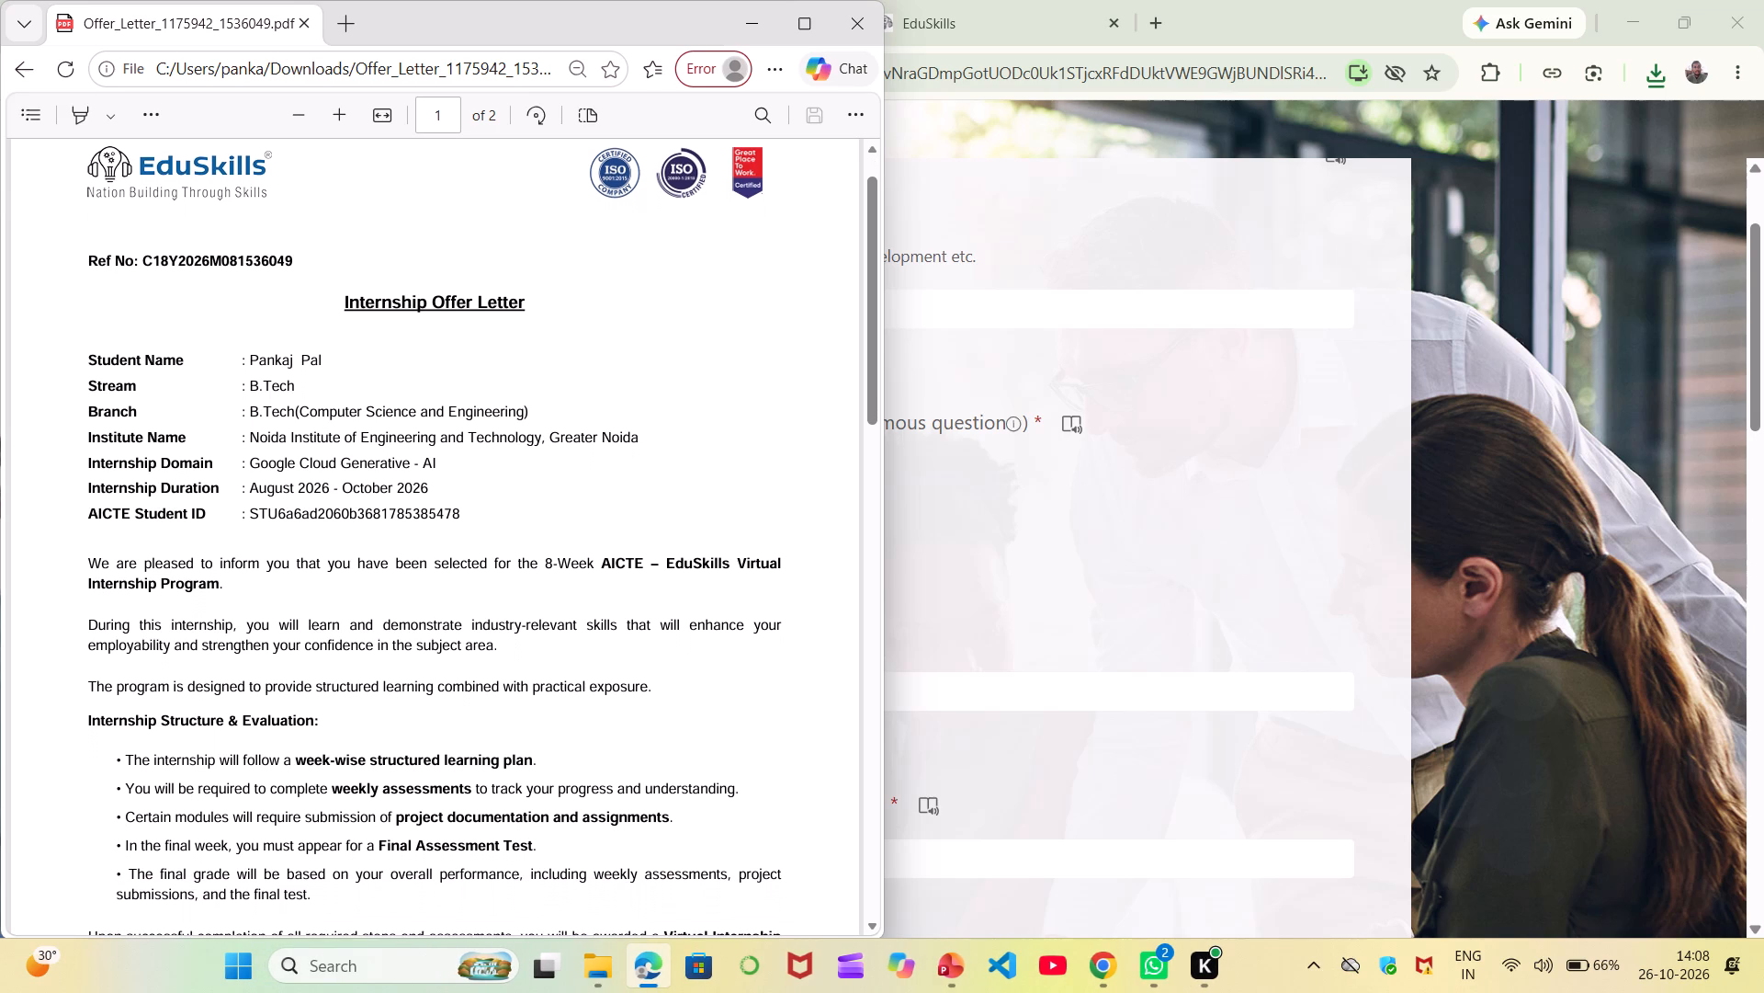
{"action": "scroll", "coordinate": [416, 636], "scroll_direction": "down", "scroll_amount": 1}
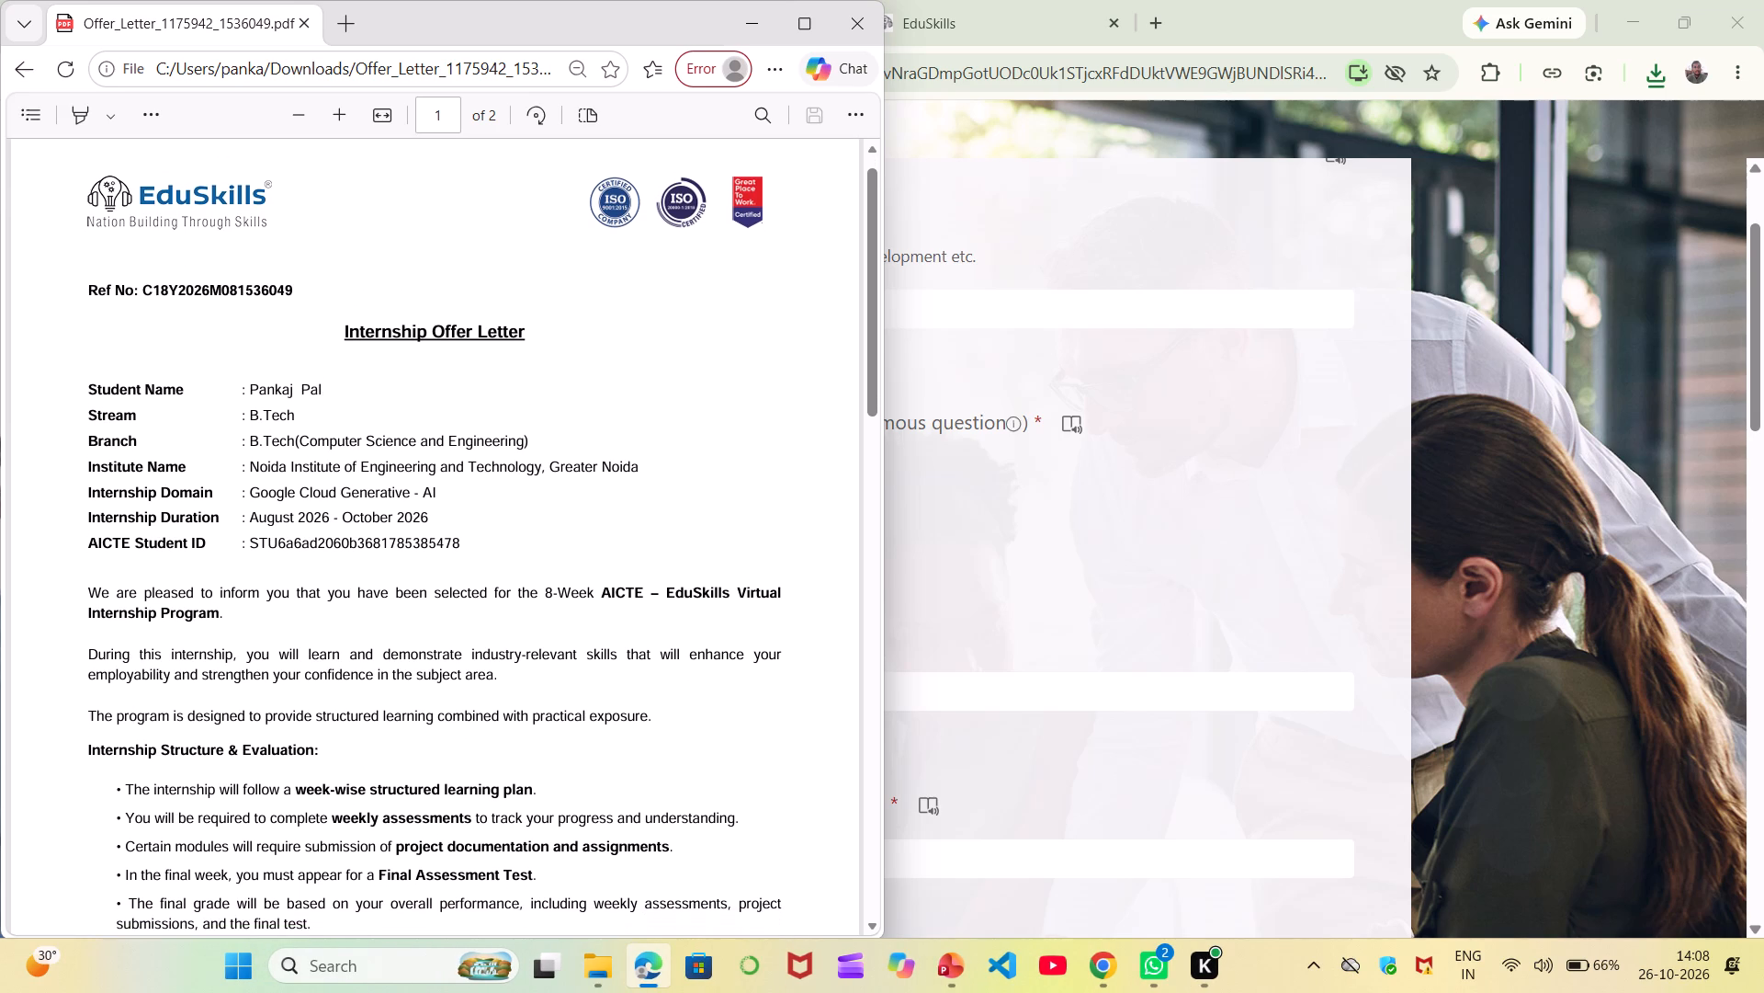
{"action": "scroll", "coordinate": [416, 636], "scroll_direction": "down", "scroll_amount": 2}
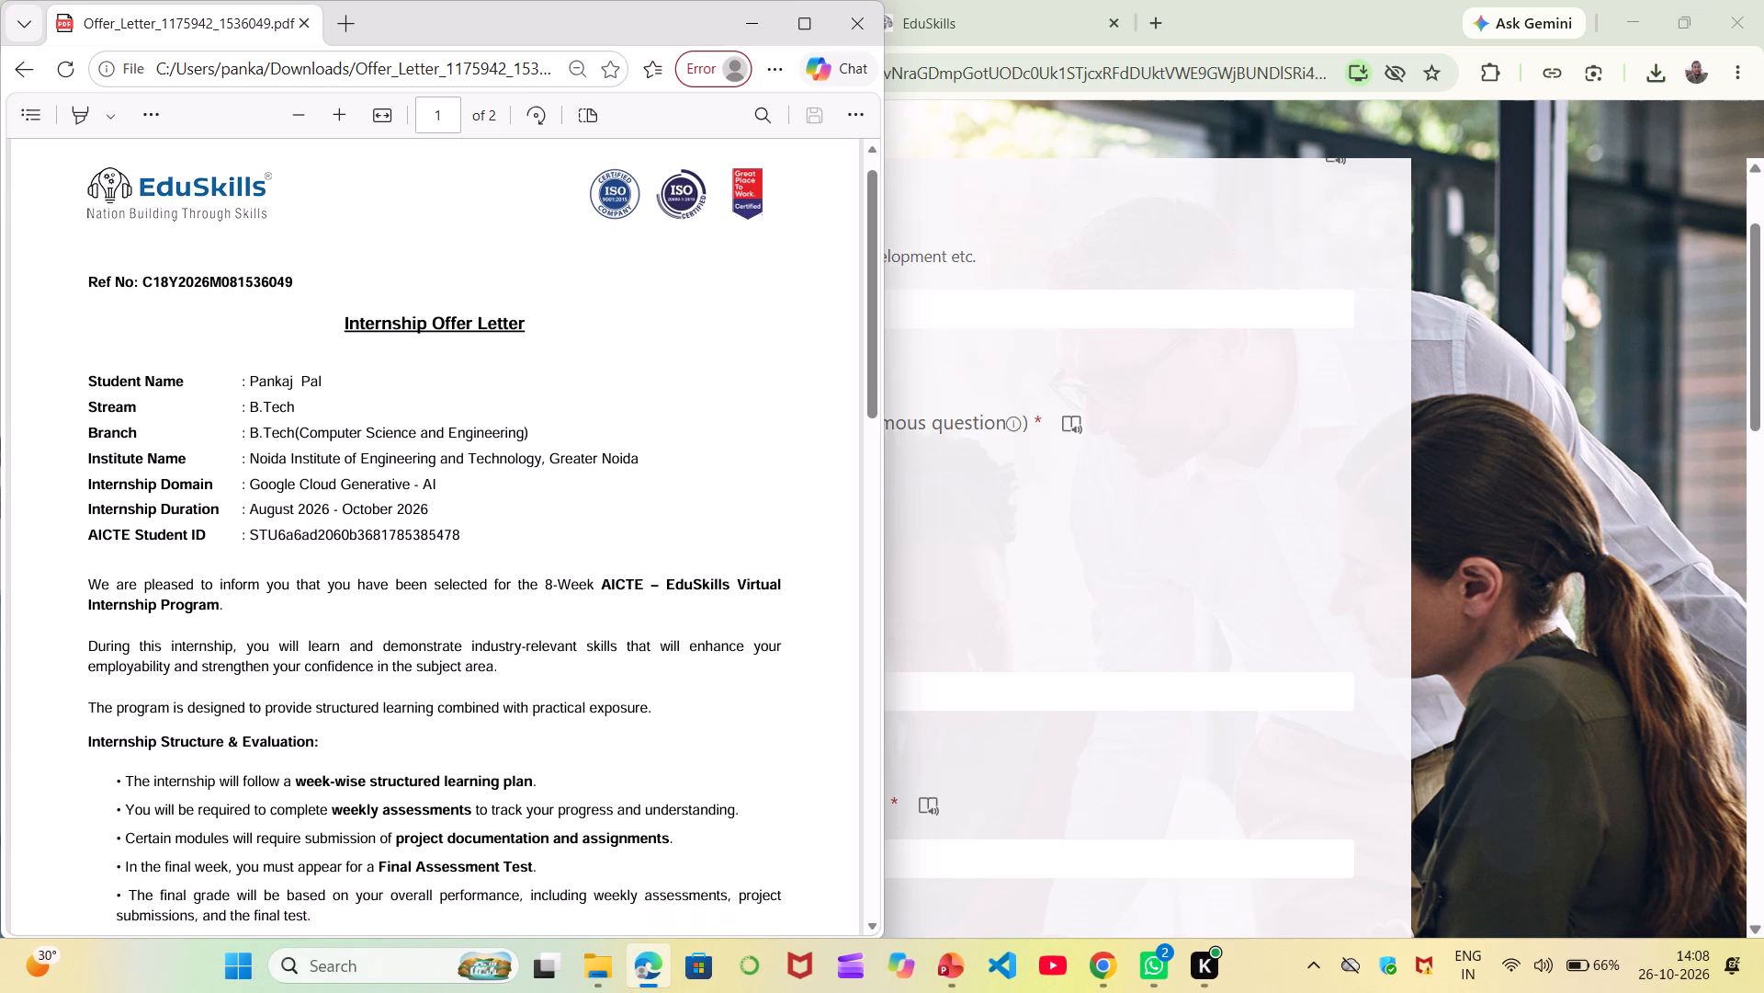
{"action": "scroll", "coordinate": [416, 636], "scroll_direction": "down", "scroll_amount": 3}
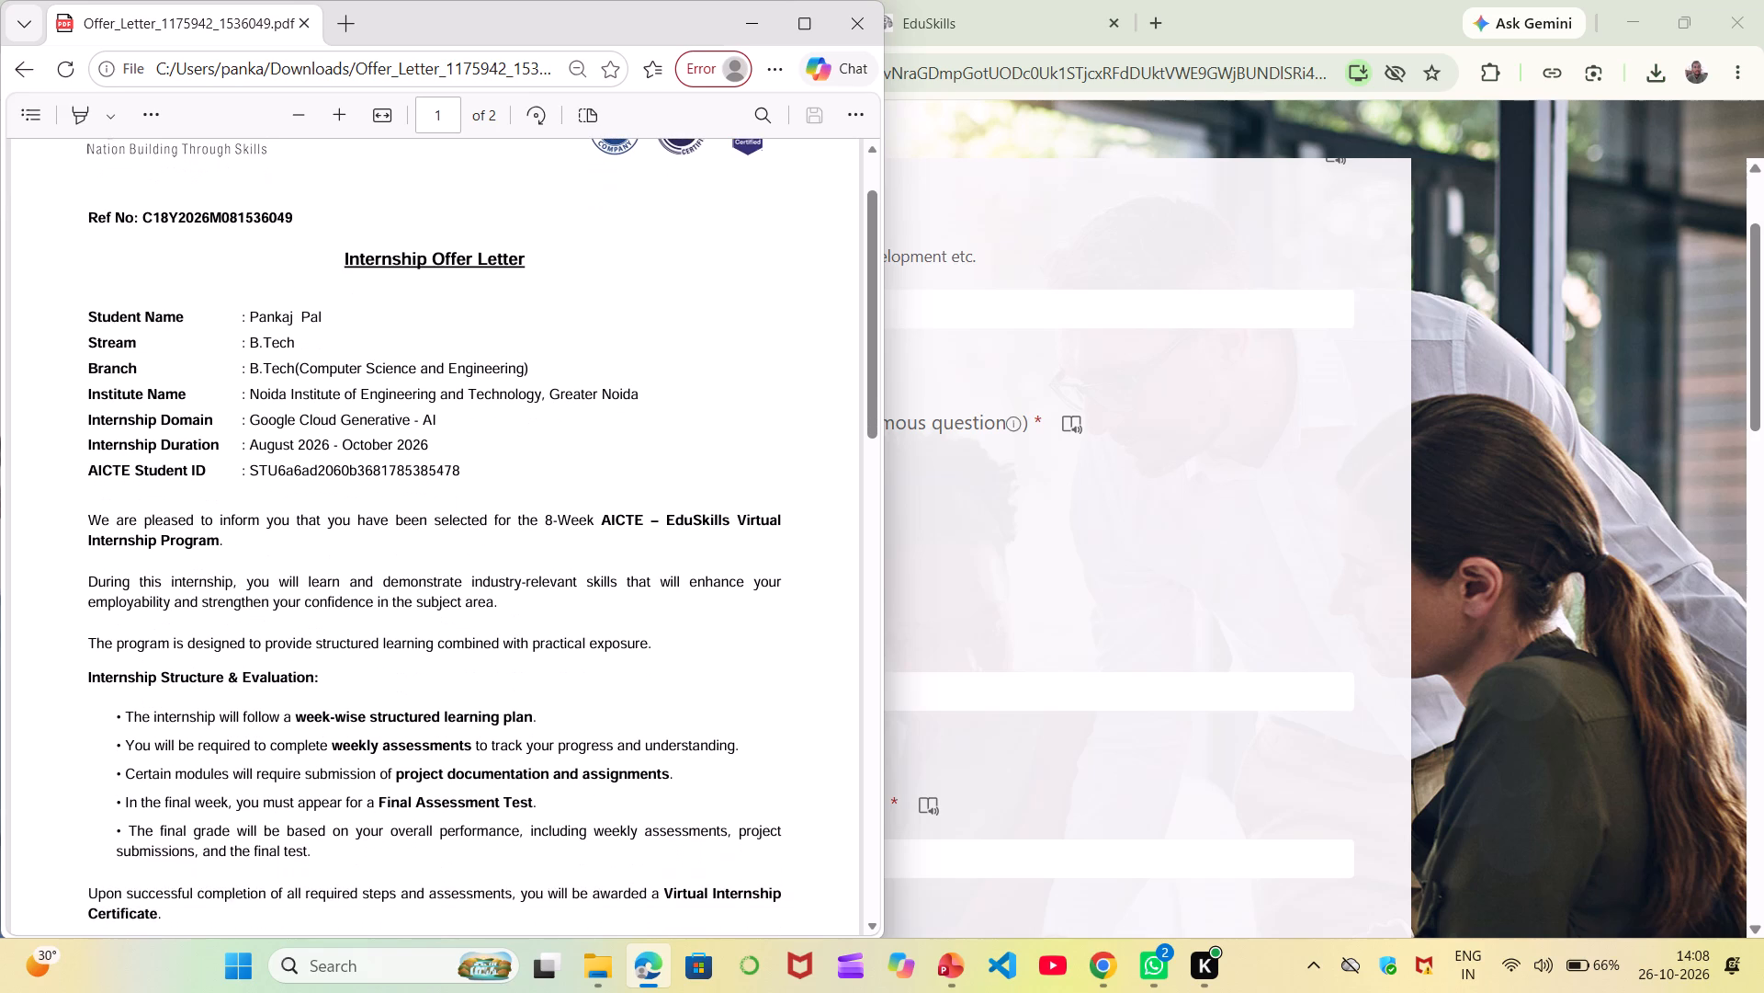
{"action": "scroll", "coordinate": [416, 636], "scroll_direction": "down", "scroll_amount": 1}
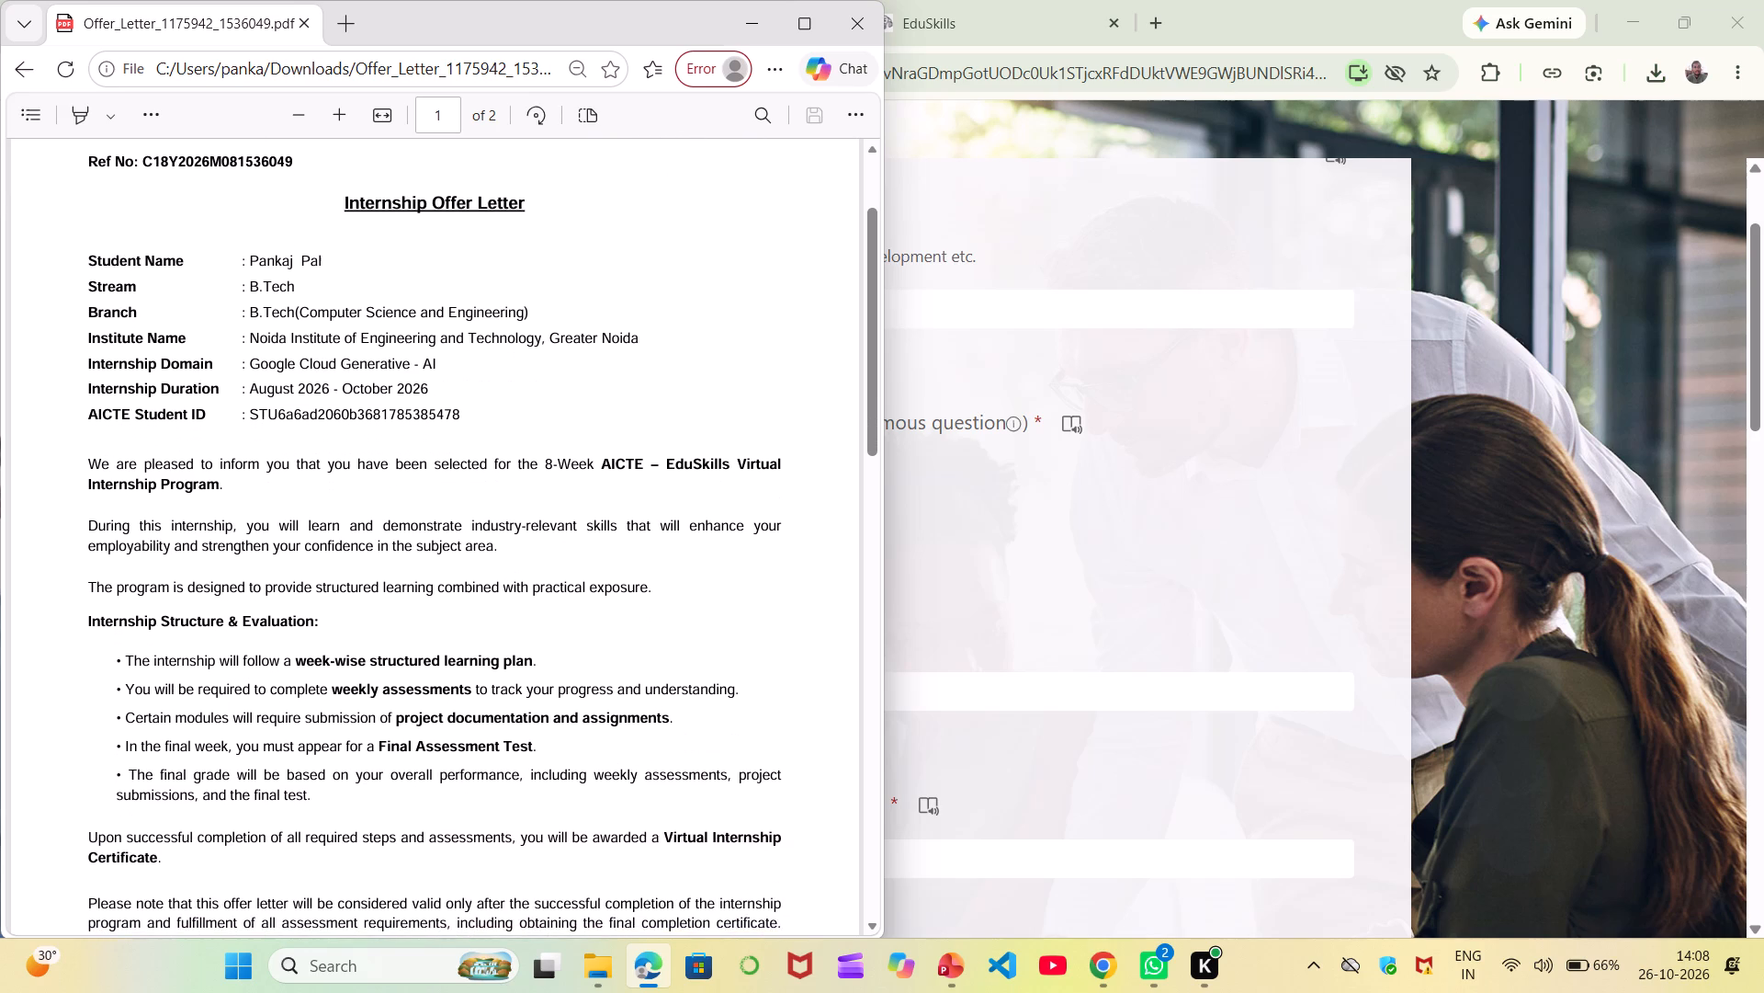
{"action": "scroll", "coordinate": [416, 636], "scroll_direction": "down", "scroll_amount": 2}
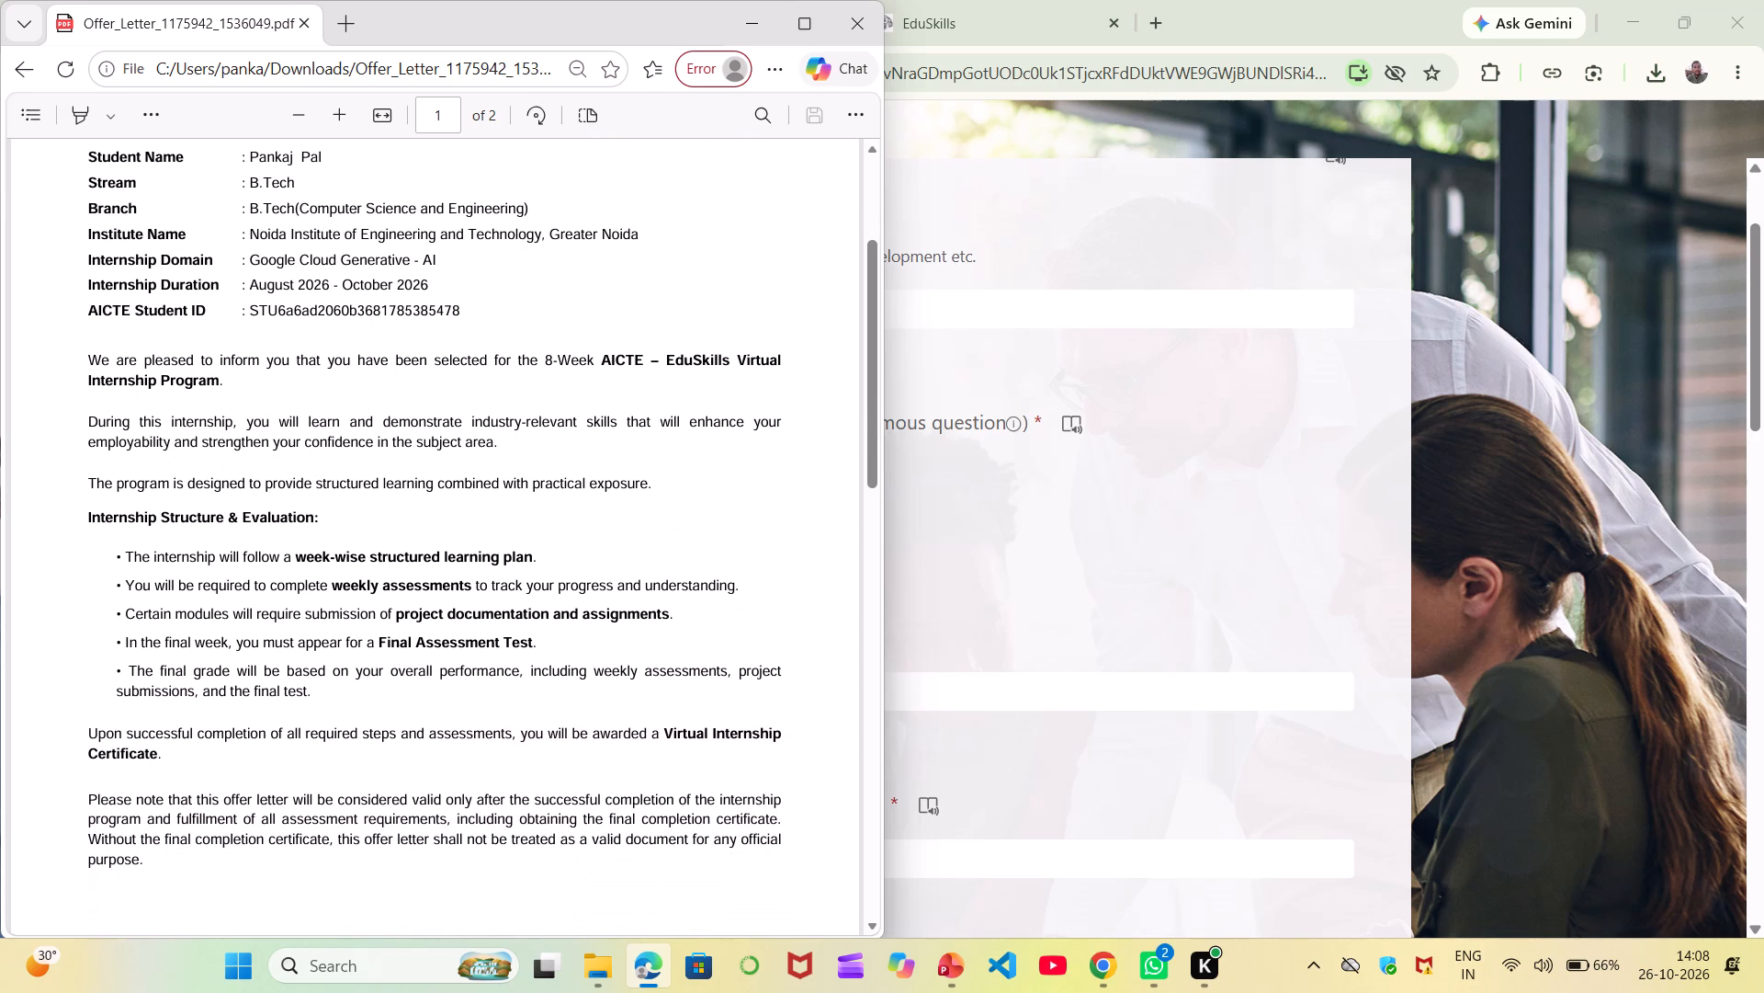
{"action": "scroll", "coordinate": [416, 636], "scroll_direction": "down", "scroll_amount": 1}
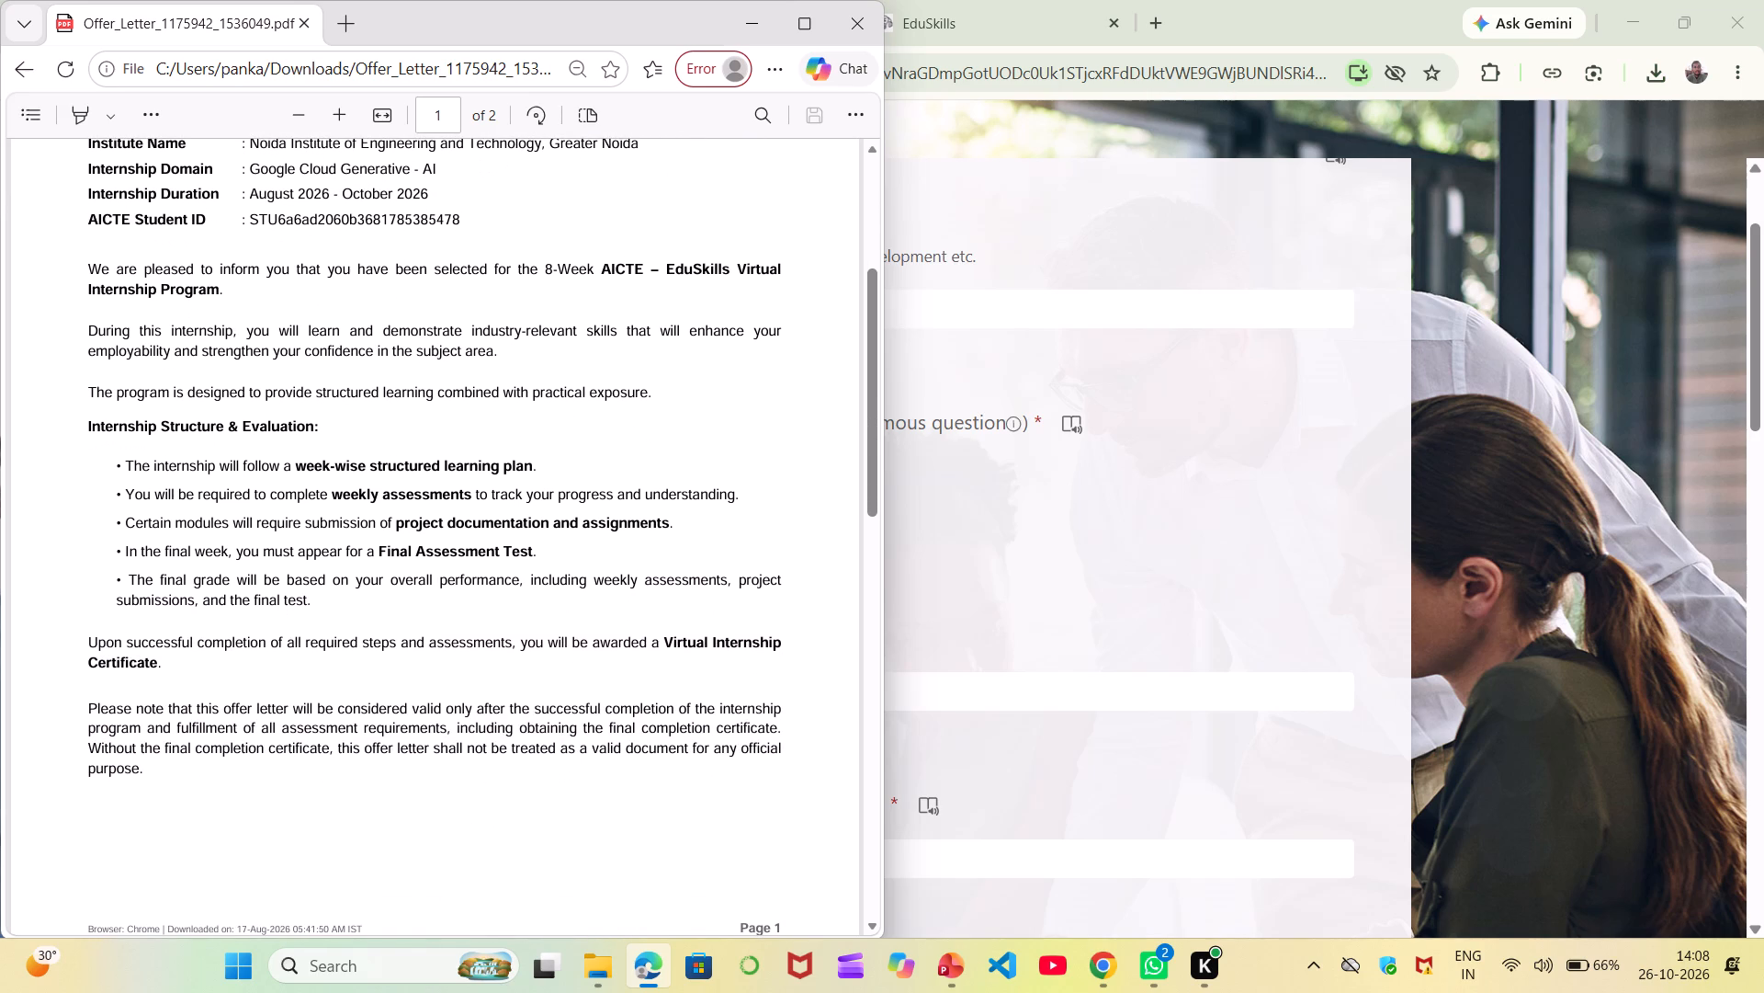
{"action": "scroll", "coordinate": [416, 636], "scroll_direction": "down", "scroll_amount": 1}
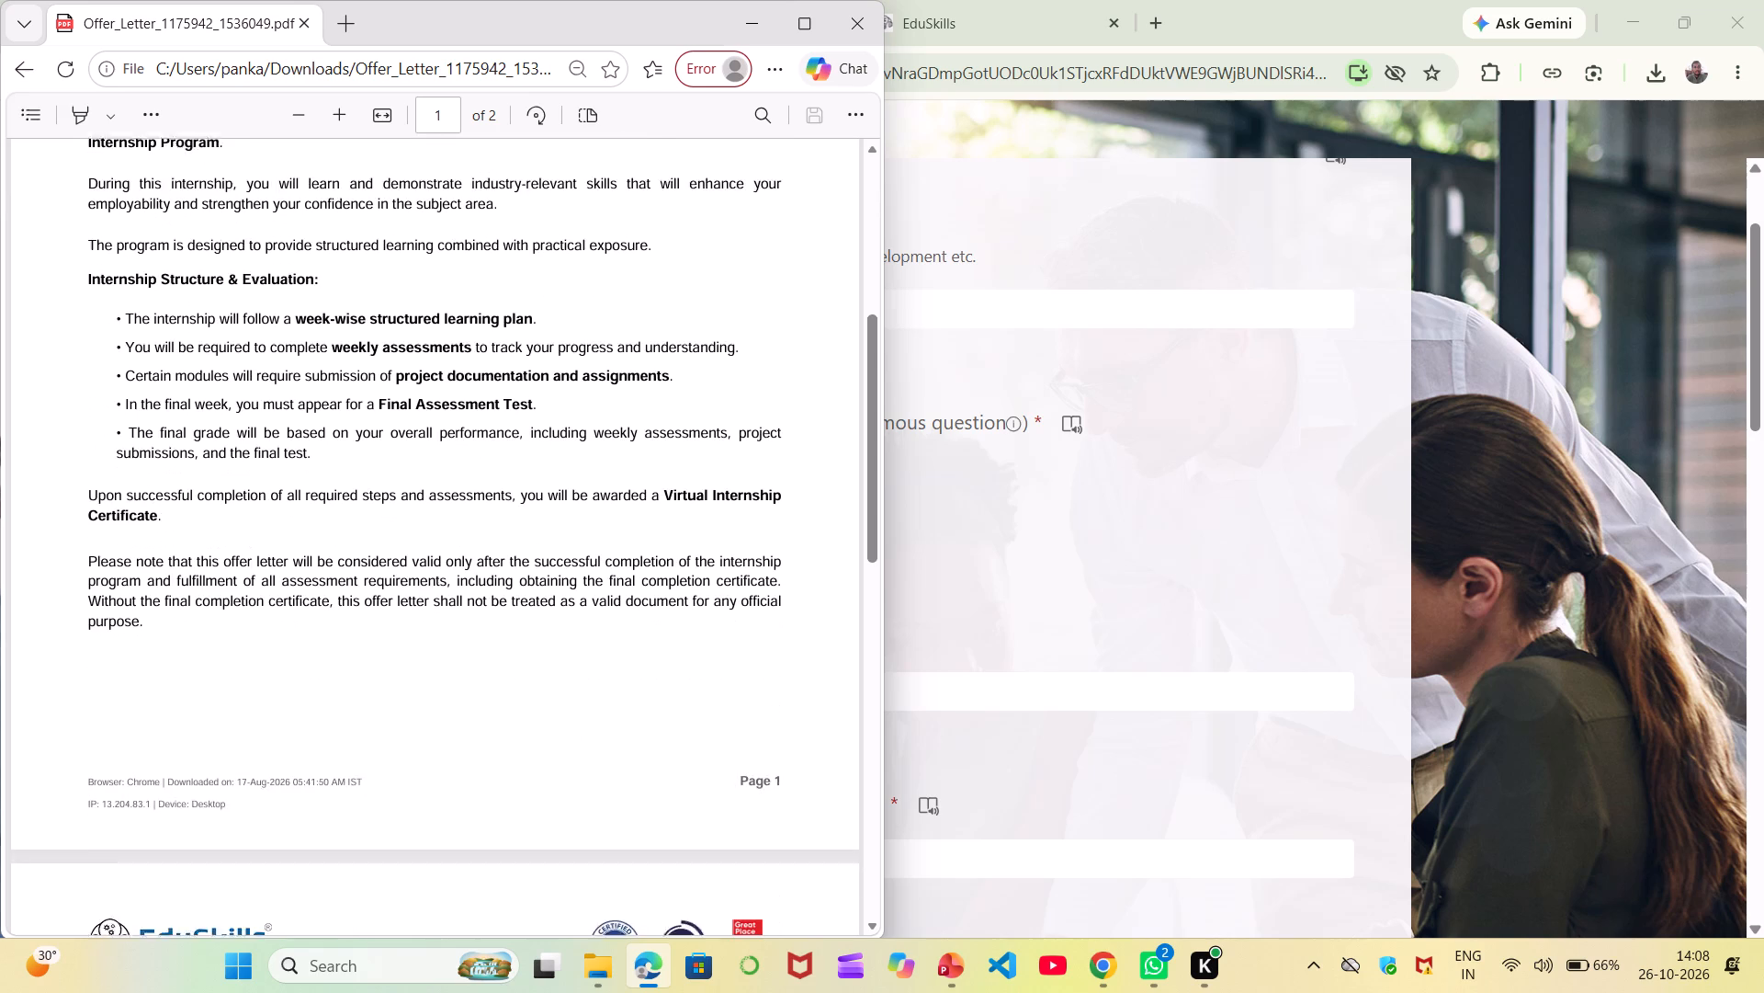
{"action": "scroll", "coordinate": [416, 636], "scroll_direction": "down", "scroll_amount": 6}
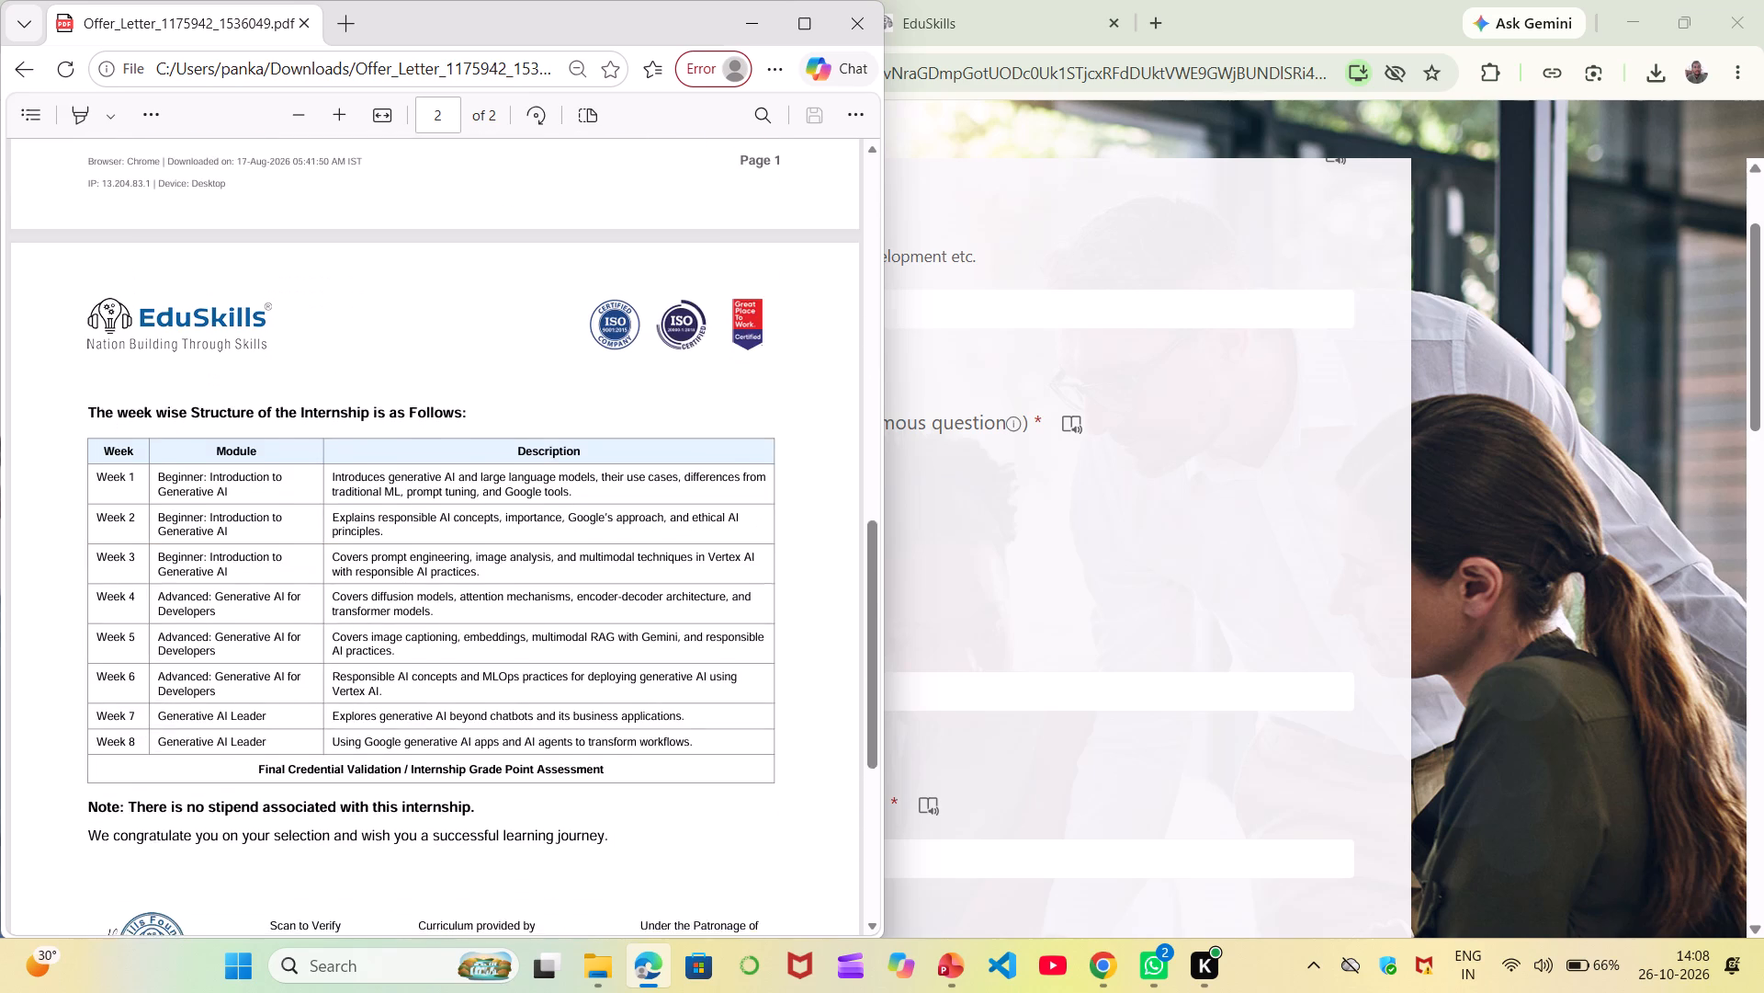
{"action": "scroll", "coordinate": [416, 636], "scroll_direction": "down", "scroll_amount": 1}
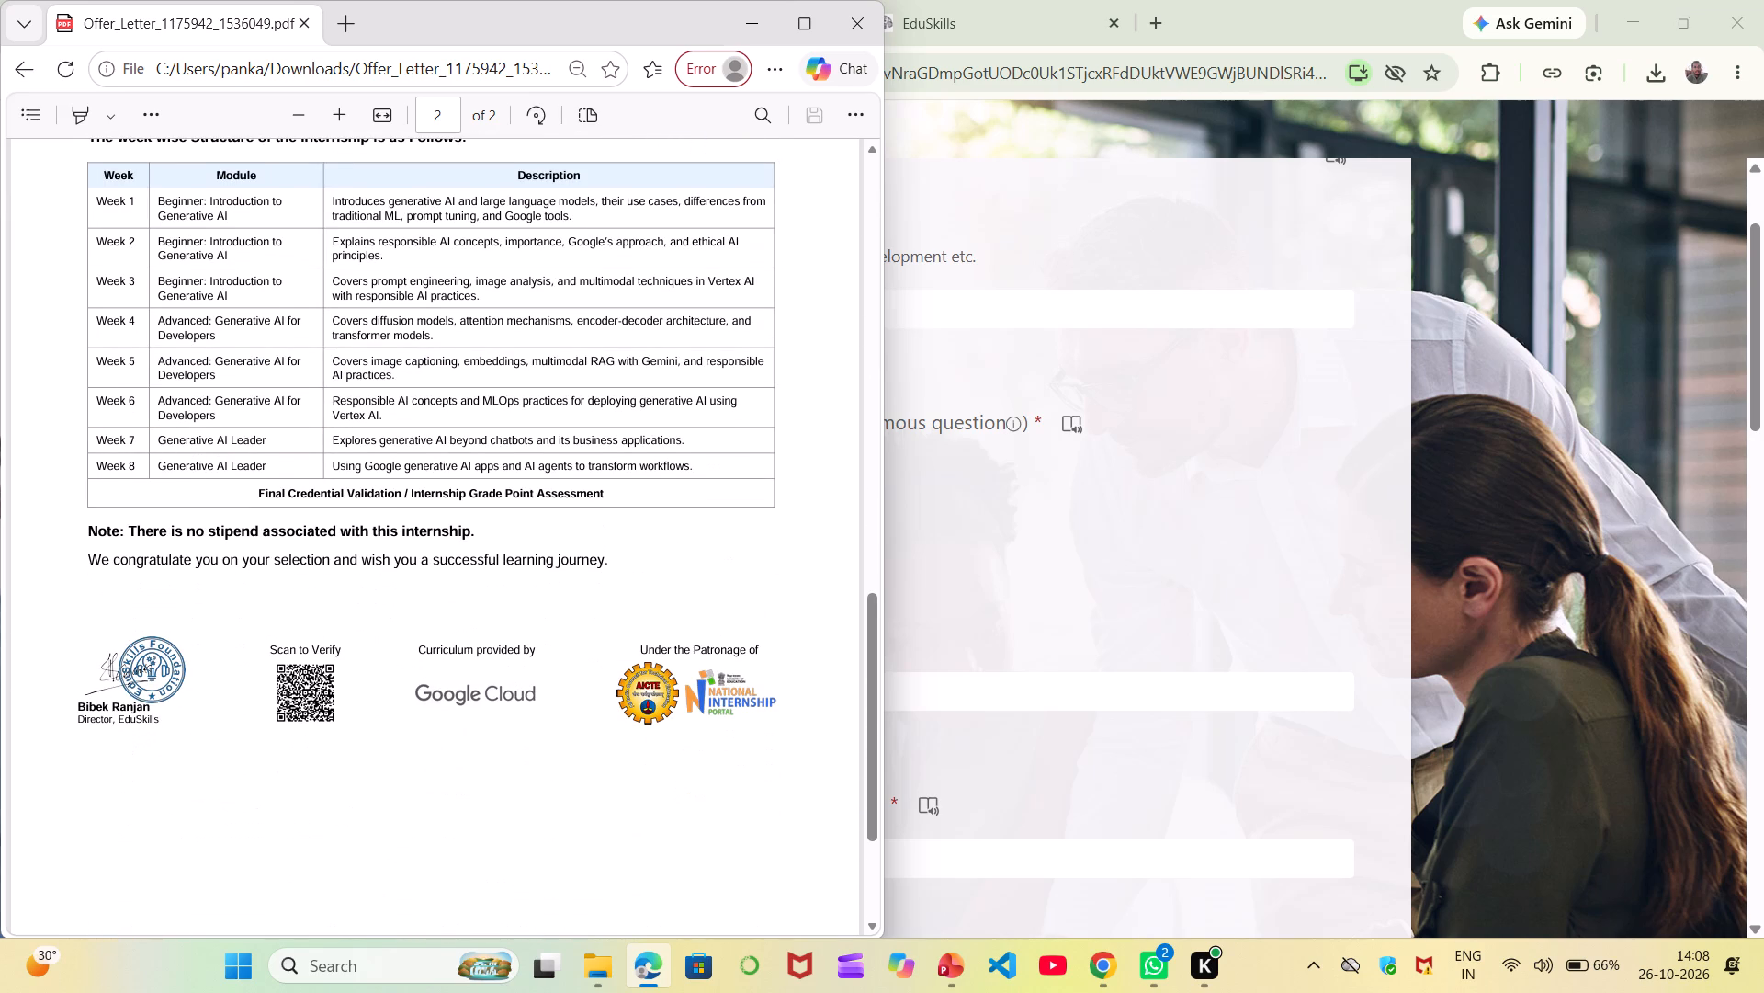
{"action": "scroll", "coordinate": [416, 636], "scroll_direction": "down", "scroll_amount": 1}
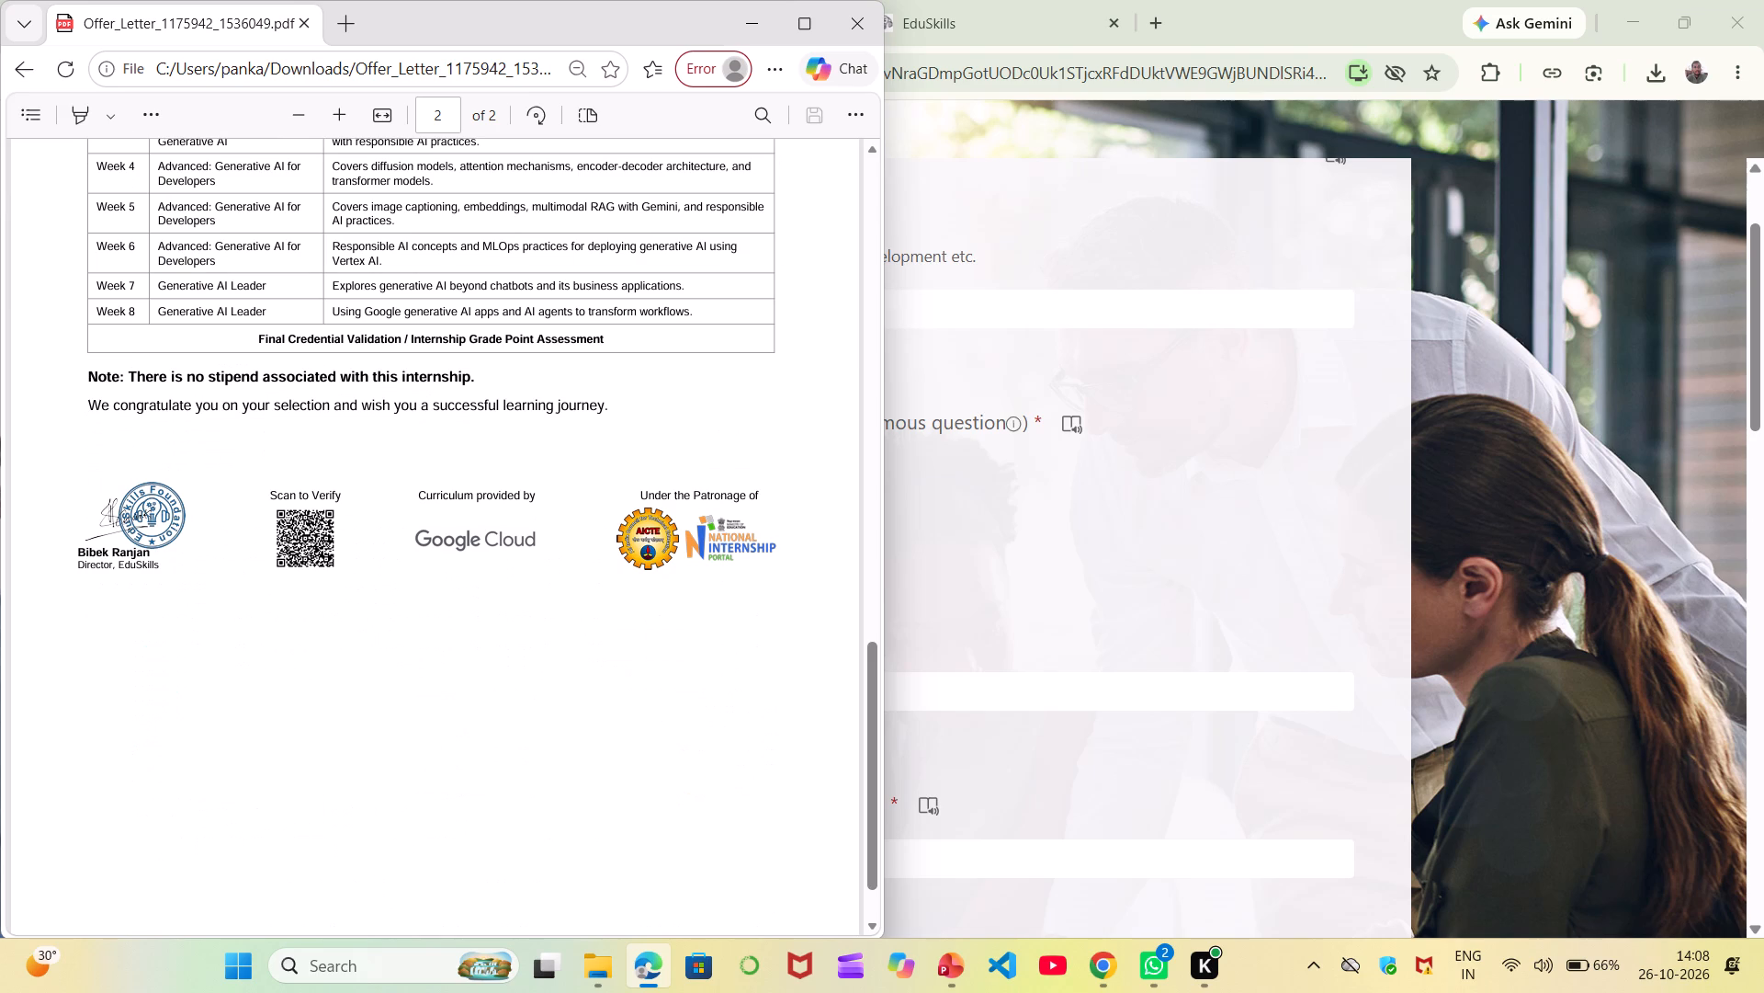
{"action": "scroll", "coordinate": [416, 636], "scroll_direction": "up", "scroll_amount": 2}
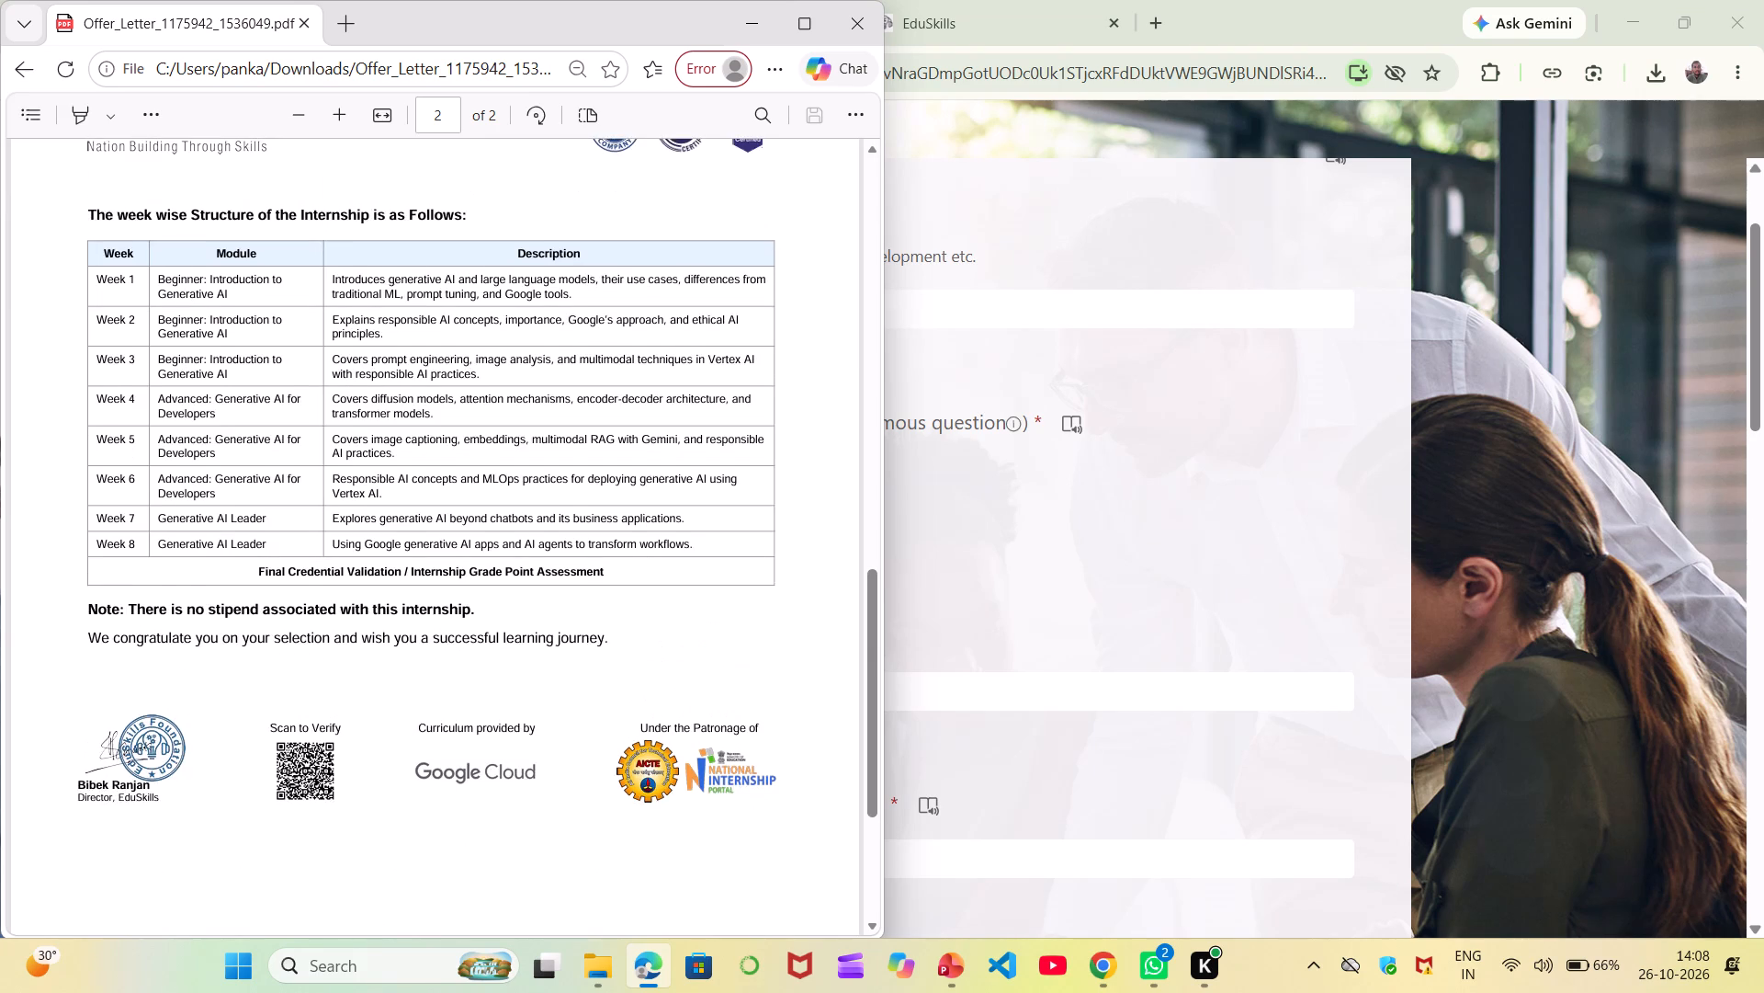
{"action": "scroll", "coordinate": [416, 636], "scroll_direction": "up", "scroll_amount": 3}
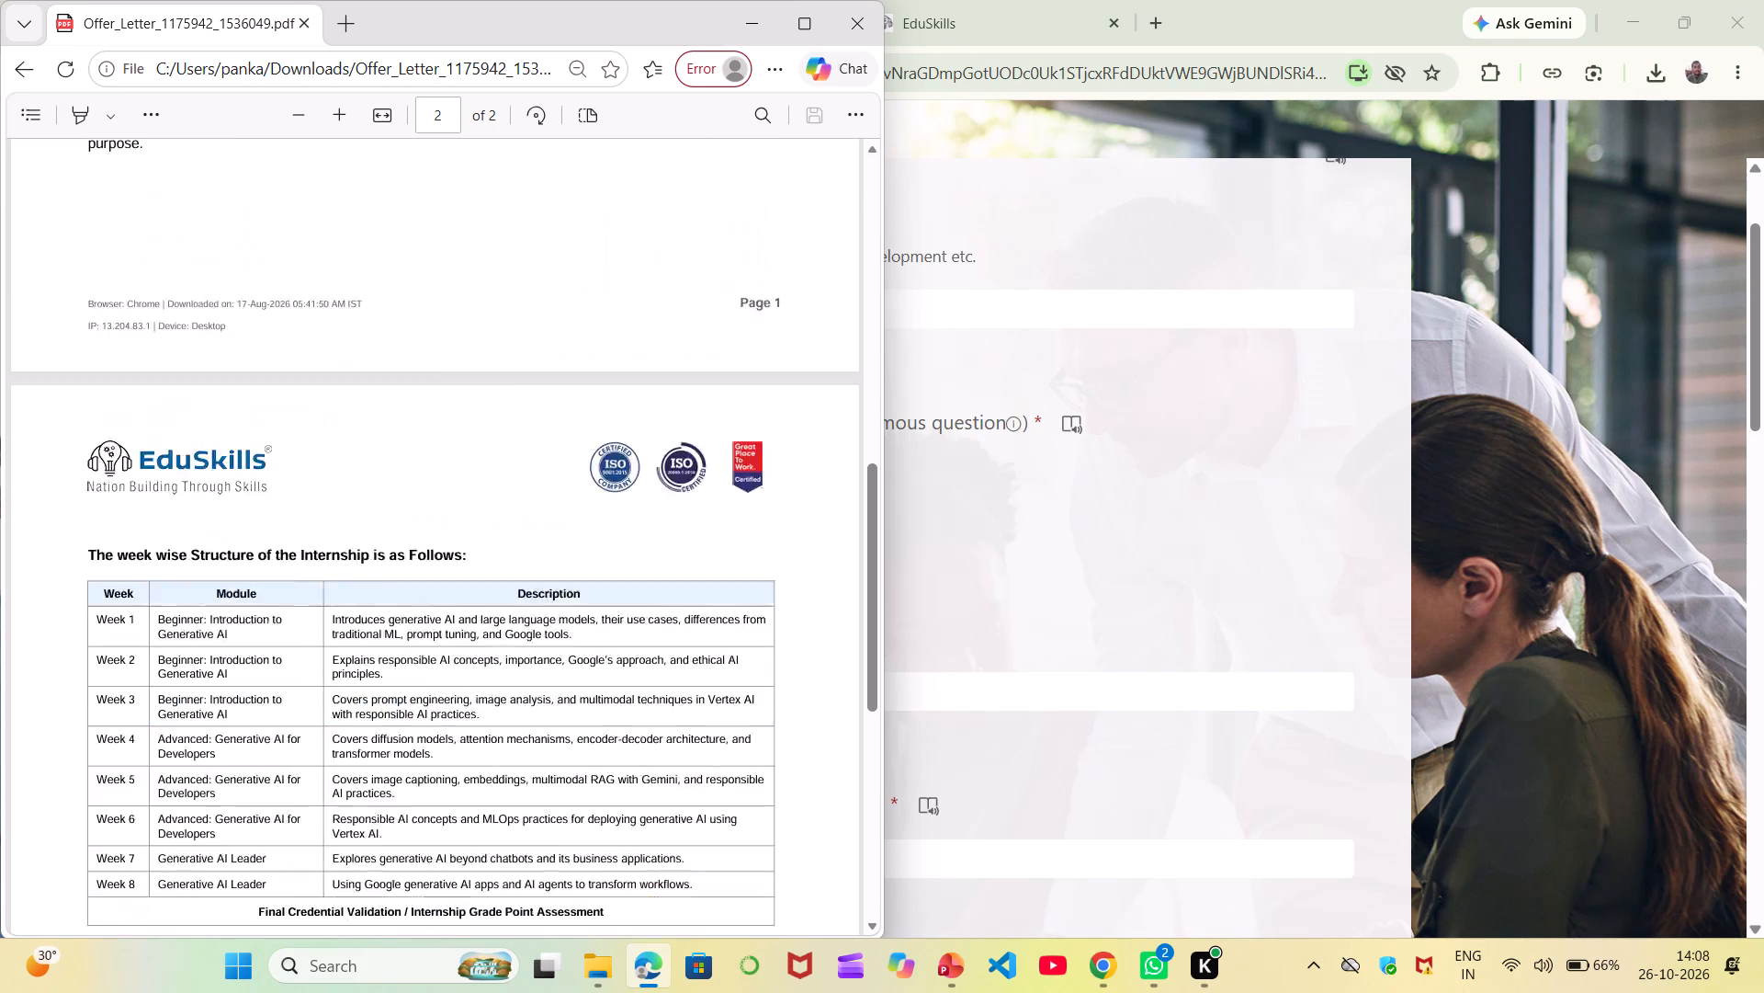
{"action": "scroll", "coordinate": [416, 636], "scroll_direction": "up", "scroll_amount": 4}
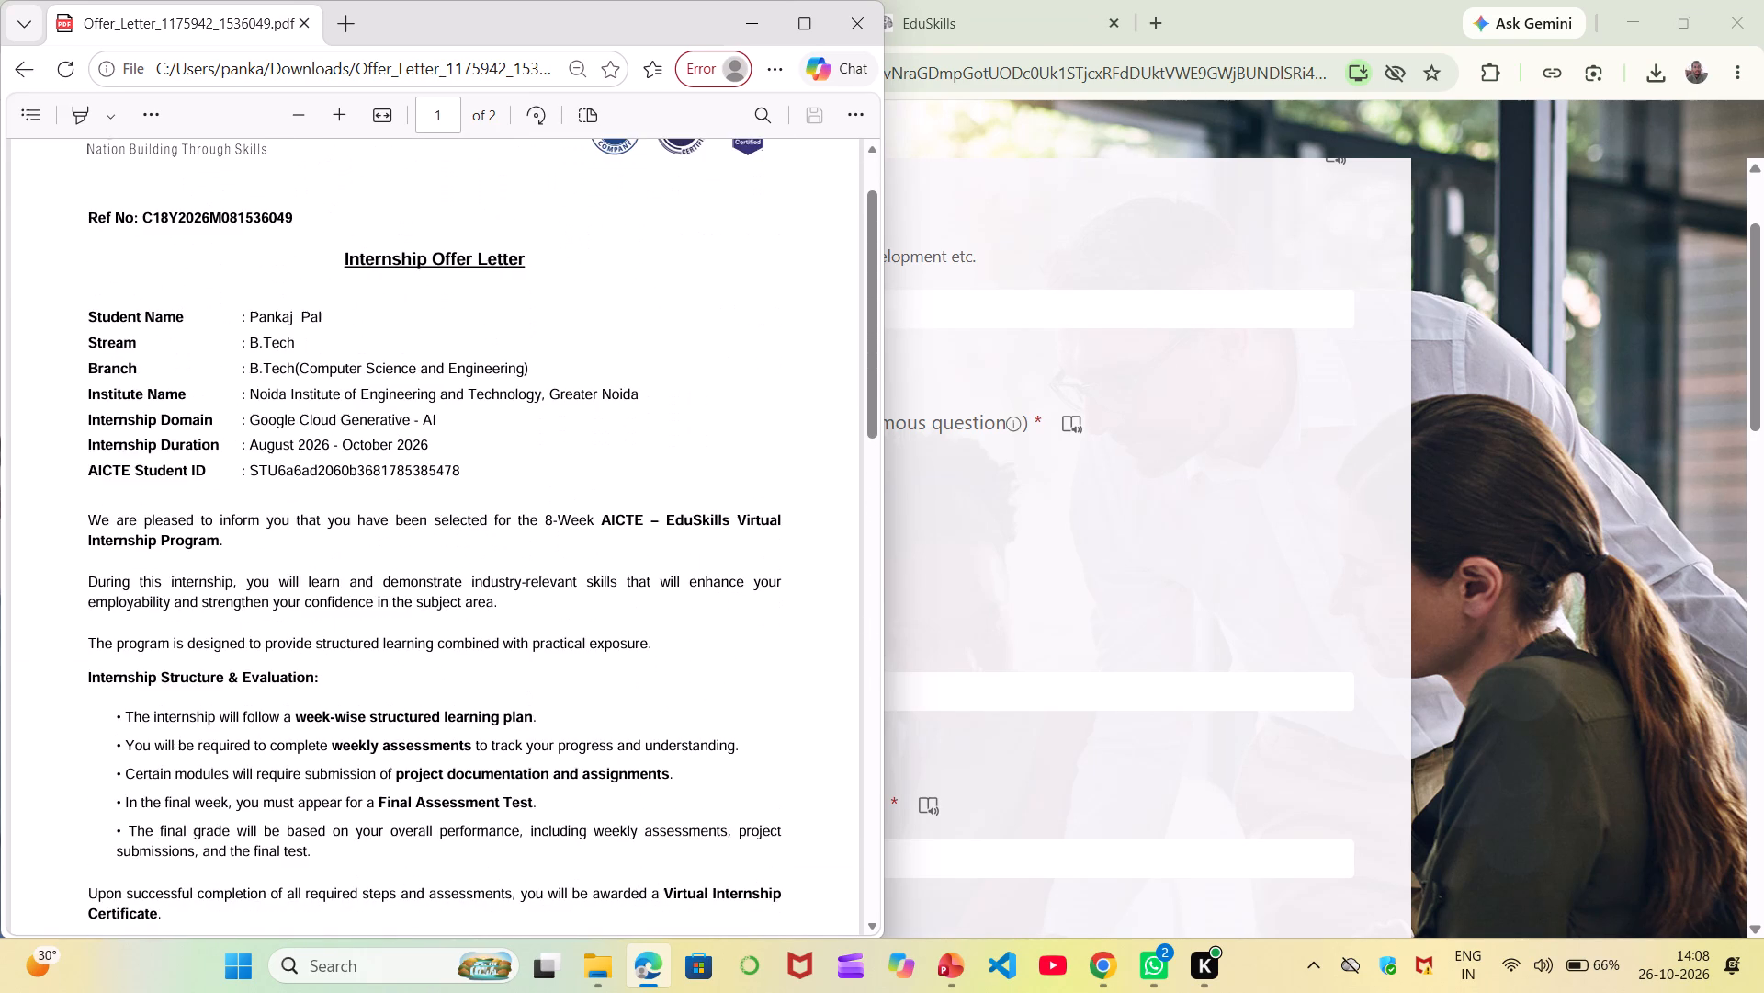
{"action": "scroll", "coordinate": [416, 636], "scroll_direction": "up", "scroll_amount": 1}
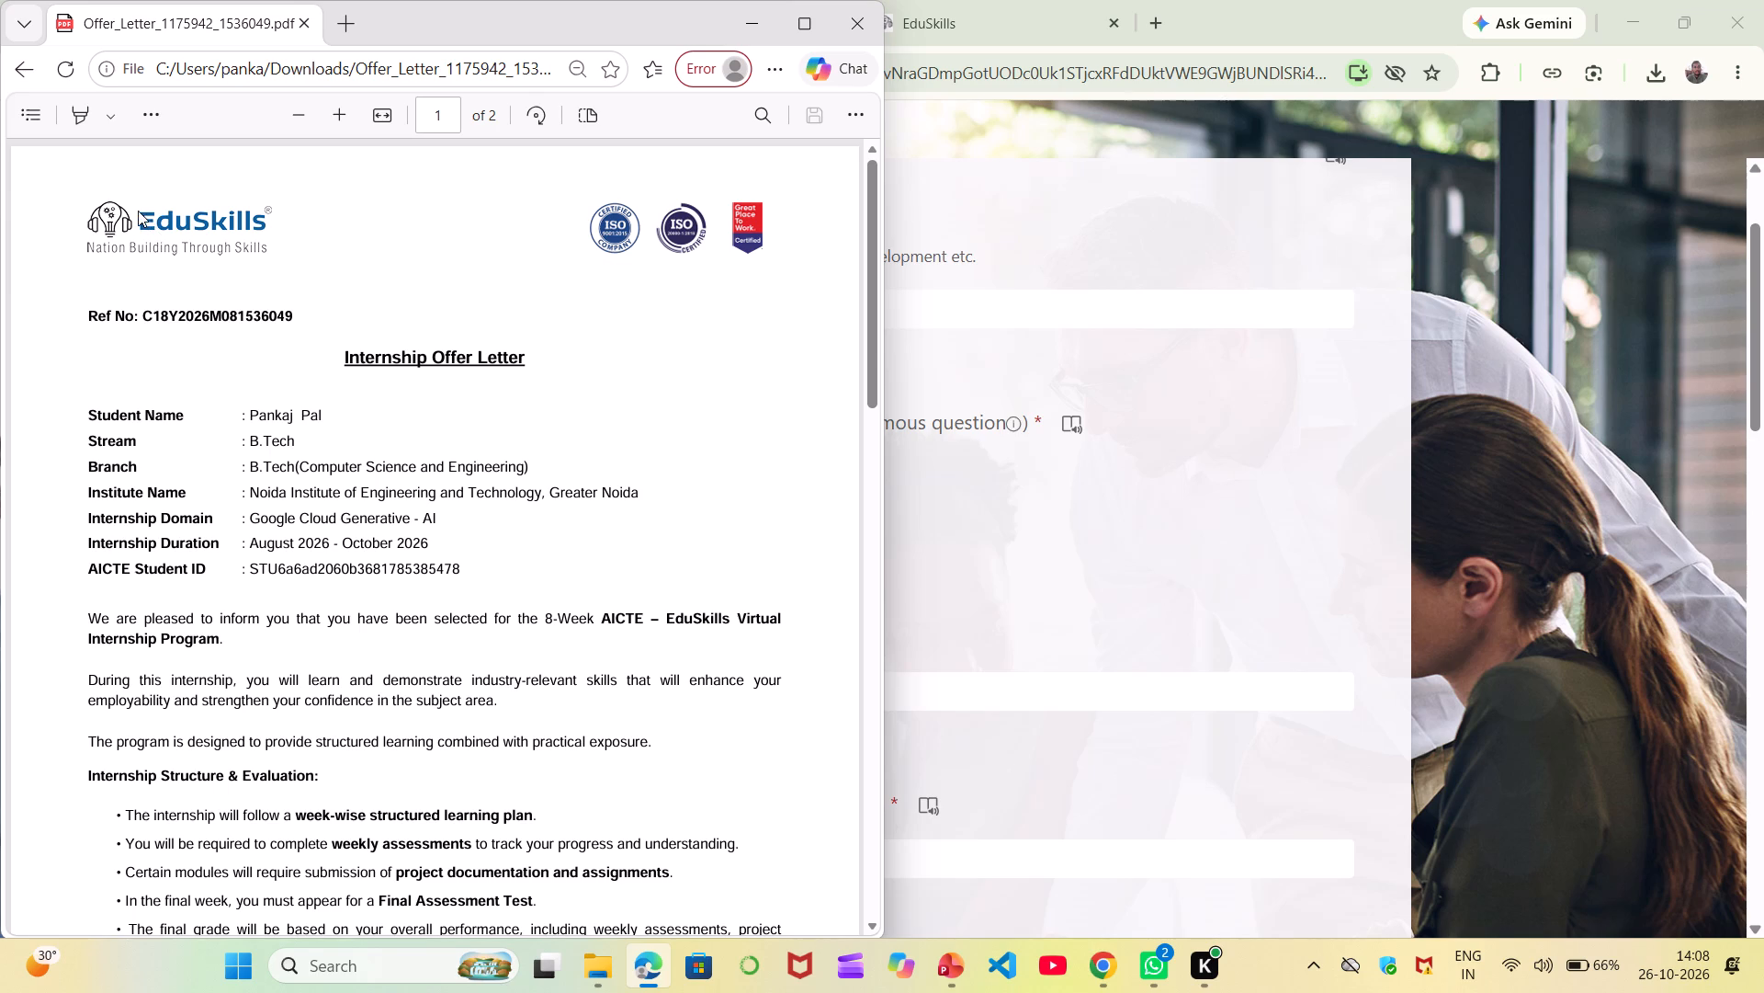
{"action": "left_click_drag", "start_coordinate": [148, 220], "coordinate": [417, 264]}
{"action": "left_click_drag", "start_coordinate": [417, 264], "coordinate": [544, 299]}
{"action": "left_click", "coordinate": [1051, 598]}
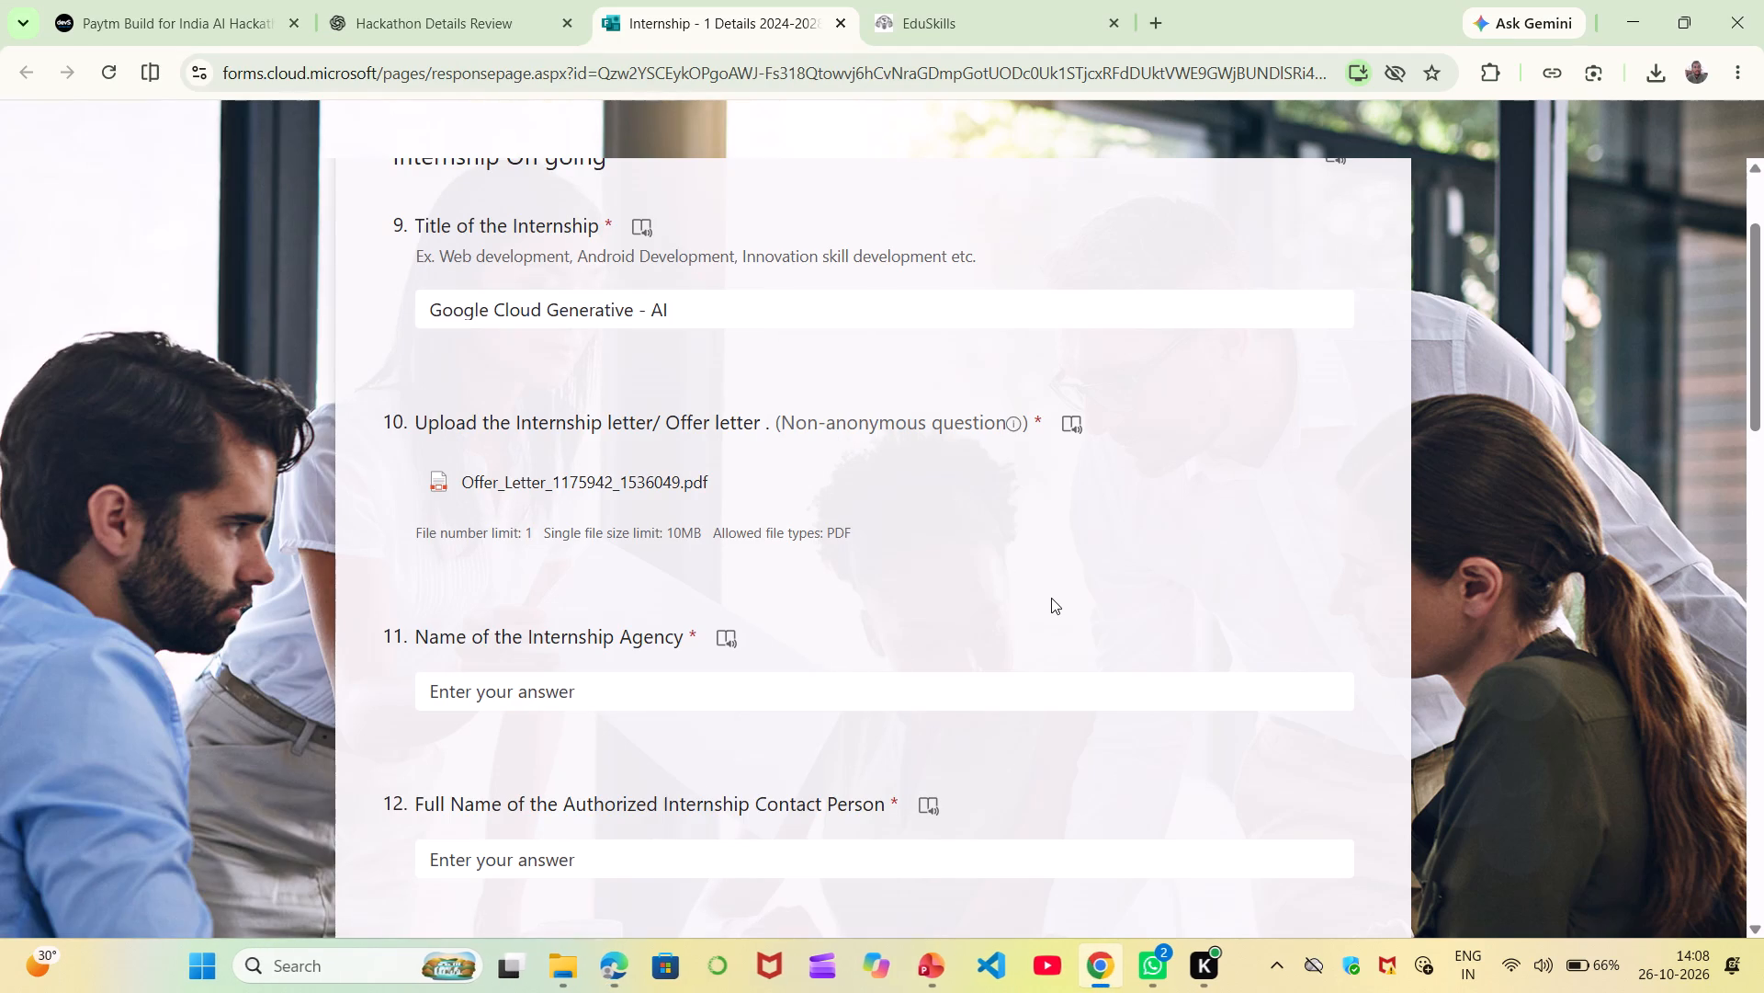
Enter EduSkills as the answer to question 11, Name of the Internship Agency.
{"action": "left_click", "coordinate": [546, 677]}
{"action": "type", "text": "Edu"}
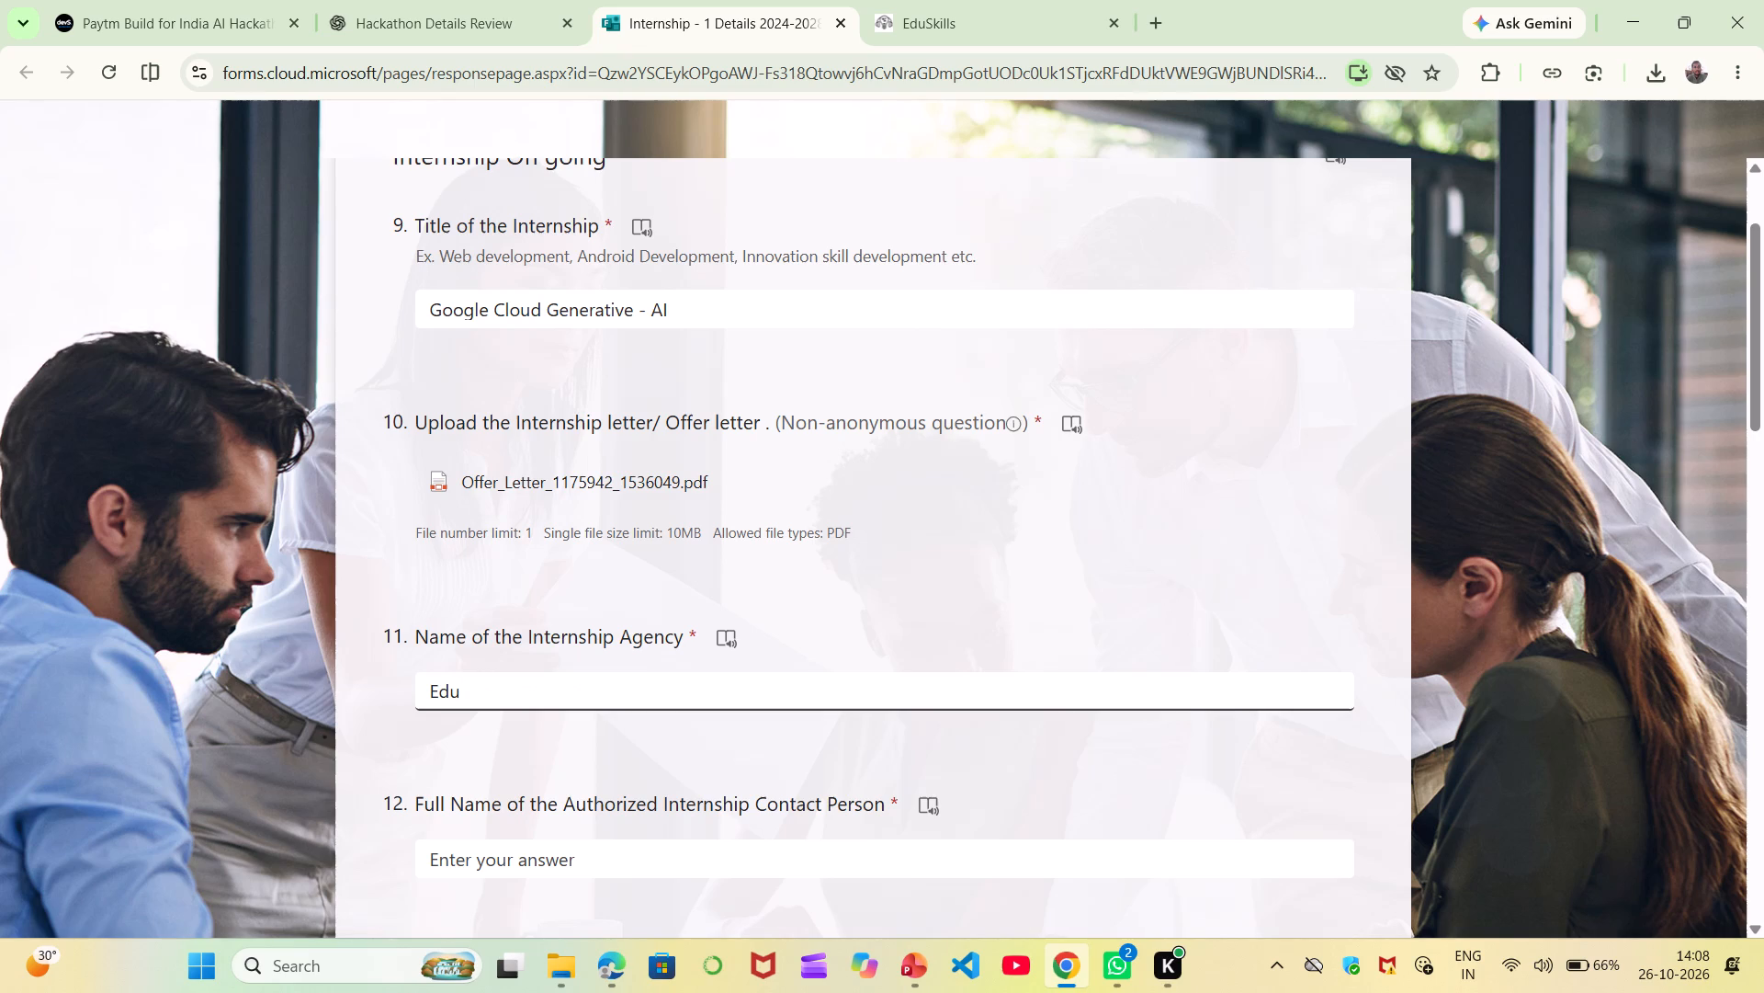
{"action": "key", "text": "shift+s"}
{"action": "type", "text": "kills"}
{"action": "scroll", "coordinate": [671, 736], "scroll_direction": "down", "scroll_amount": 1}
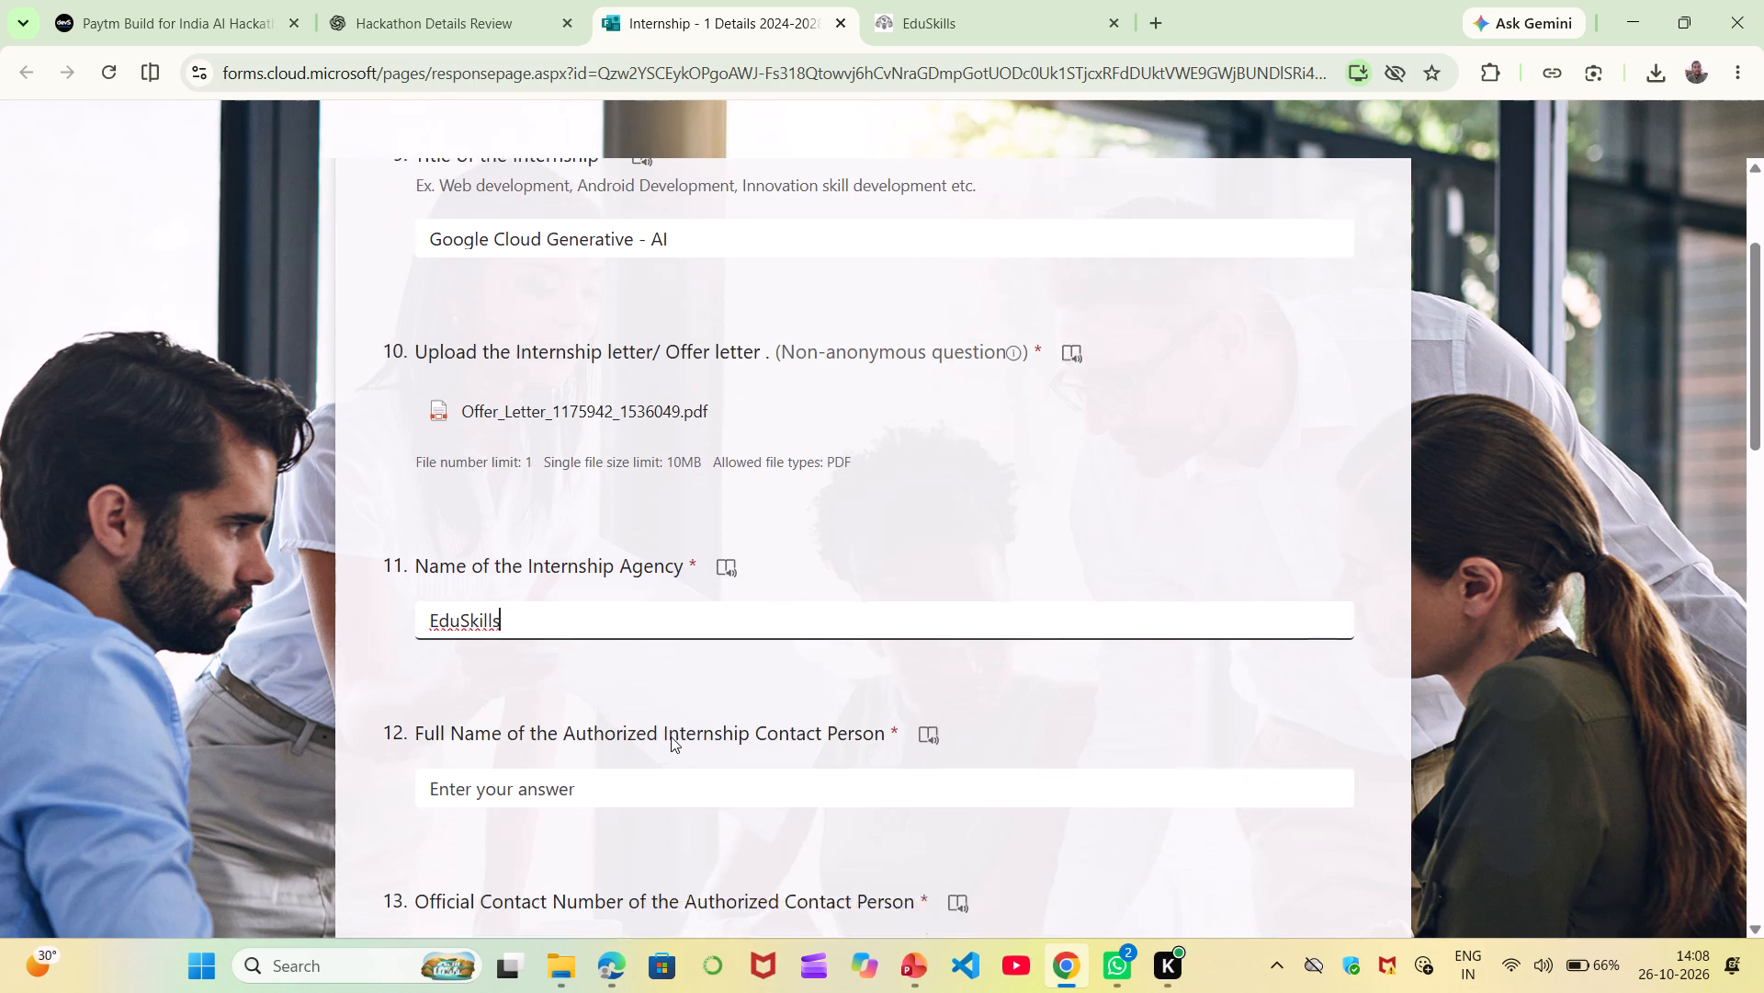
{"action": "scroll", "coordinate": [671, 736], "scroll_direction": "down", "scroll_amount": 2}
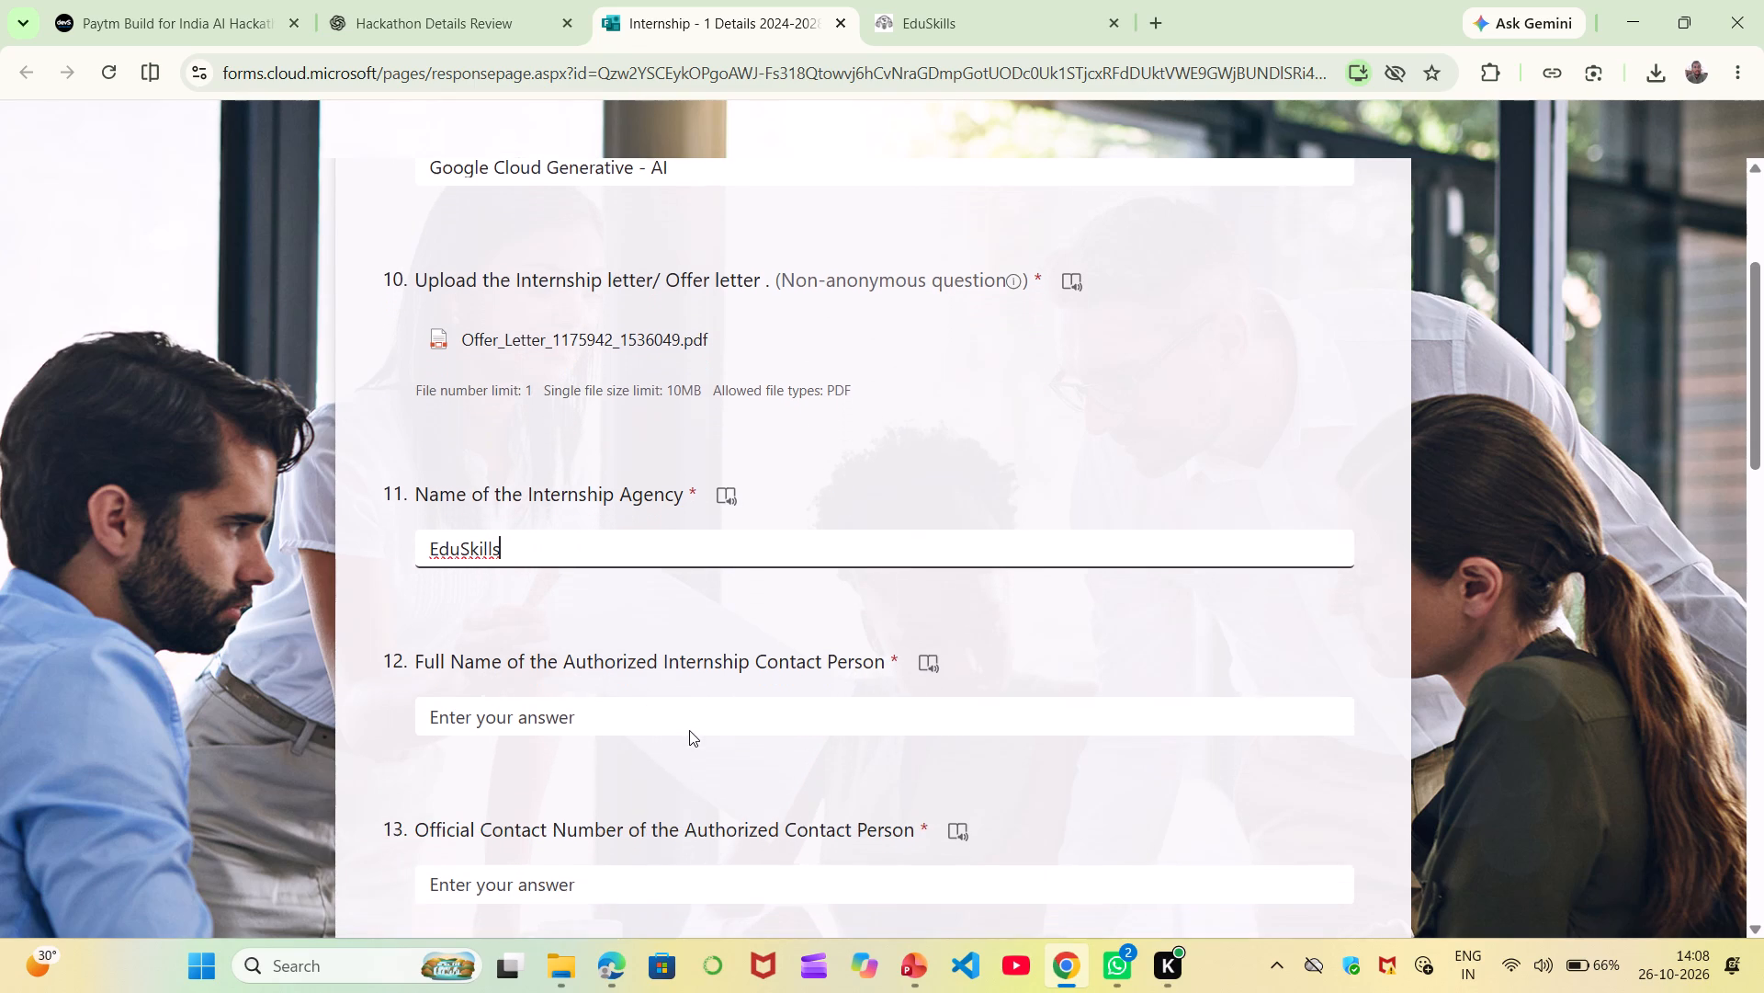
{"action": "scroll", "coordinate": [689, 730], "scroll_direction": "down", "scroll_amount": 1}
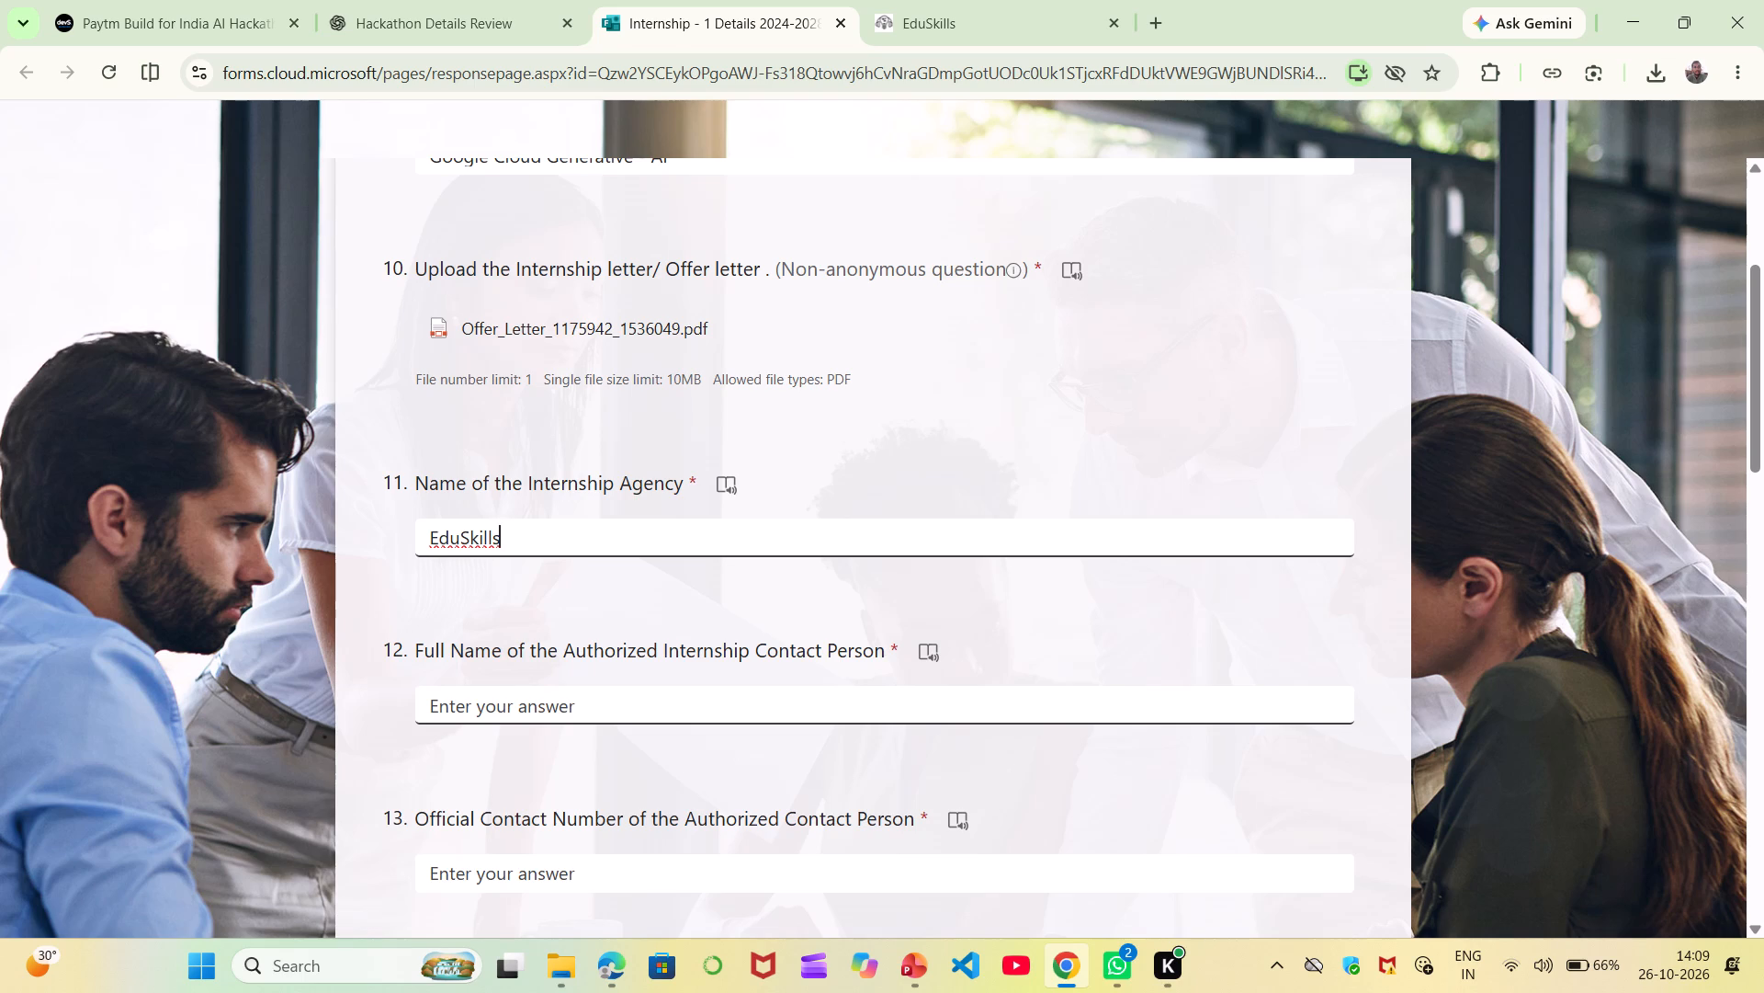
Enter the authorized internship contact person's name, with the title Mr., as the answer to question 12.
{"action": "left_click", "coordinate": [464, 709]}
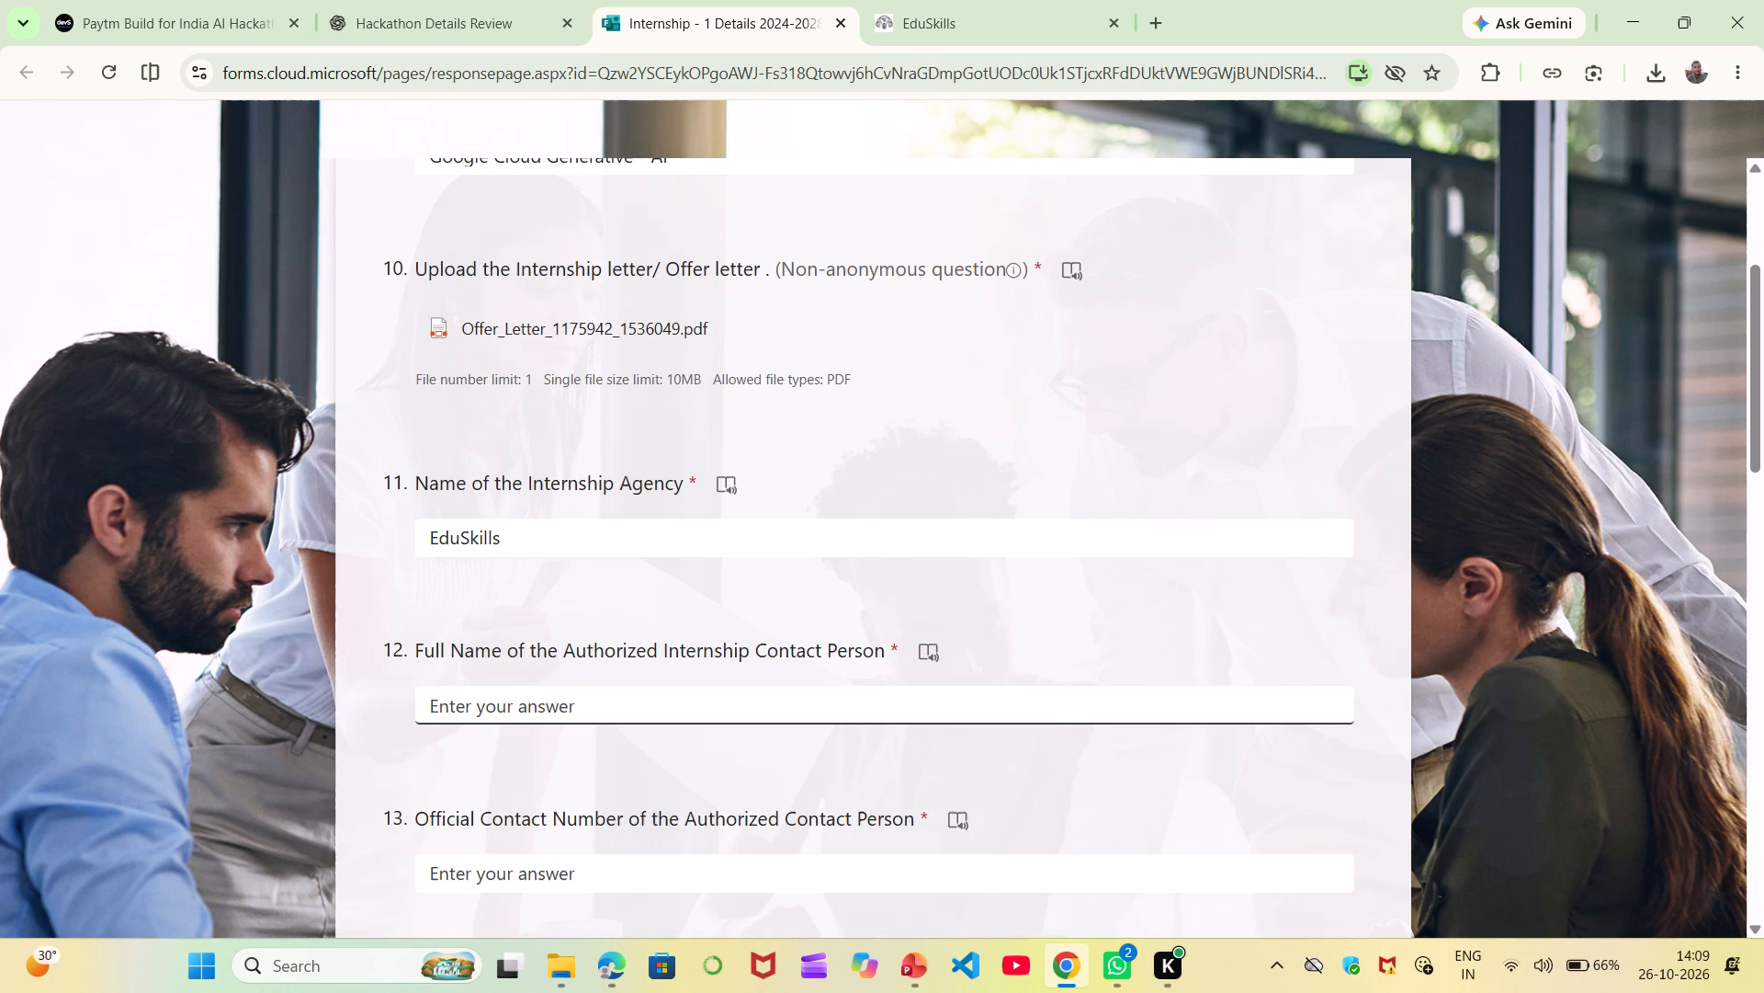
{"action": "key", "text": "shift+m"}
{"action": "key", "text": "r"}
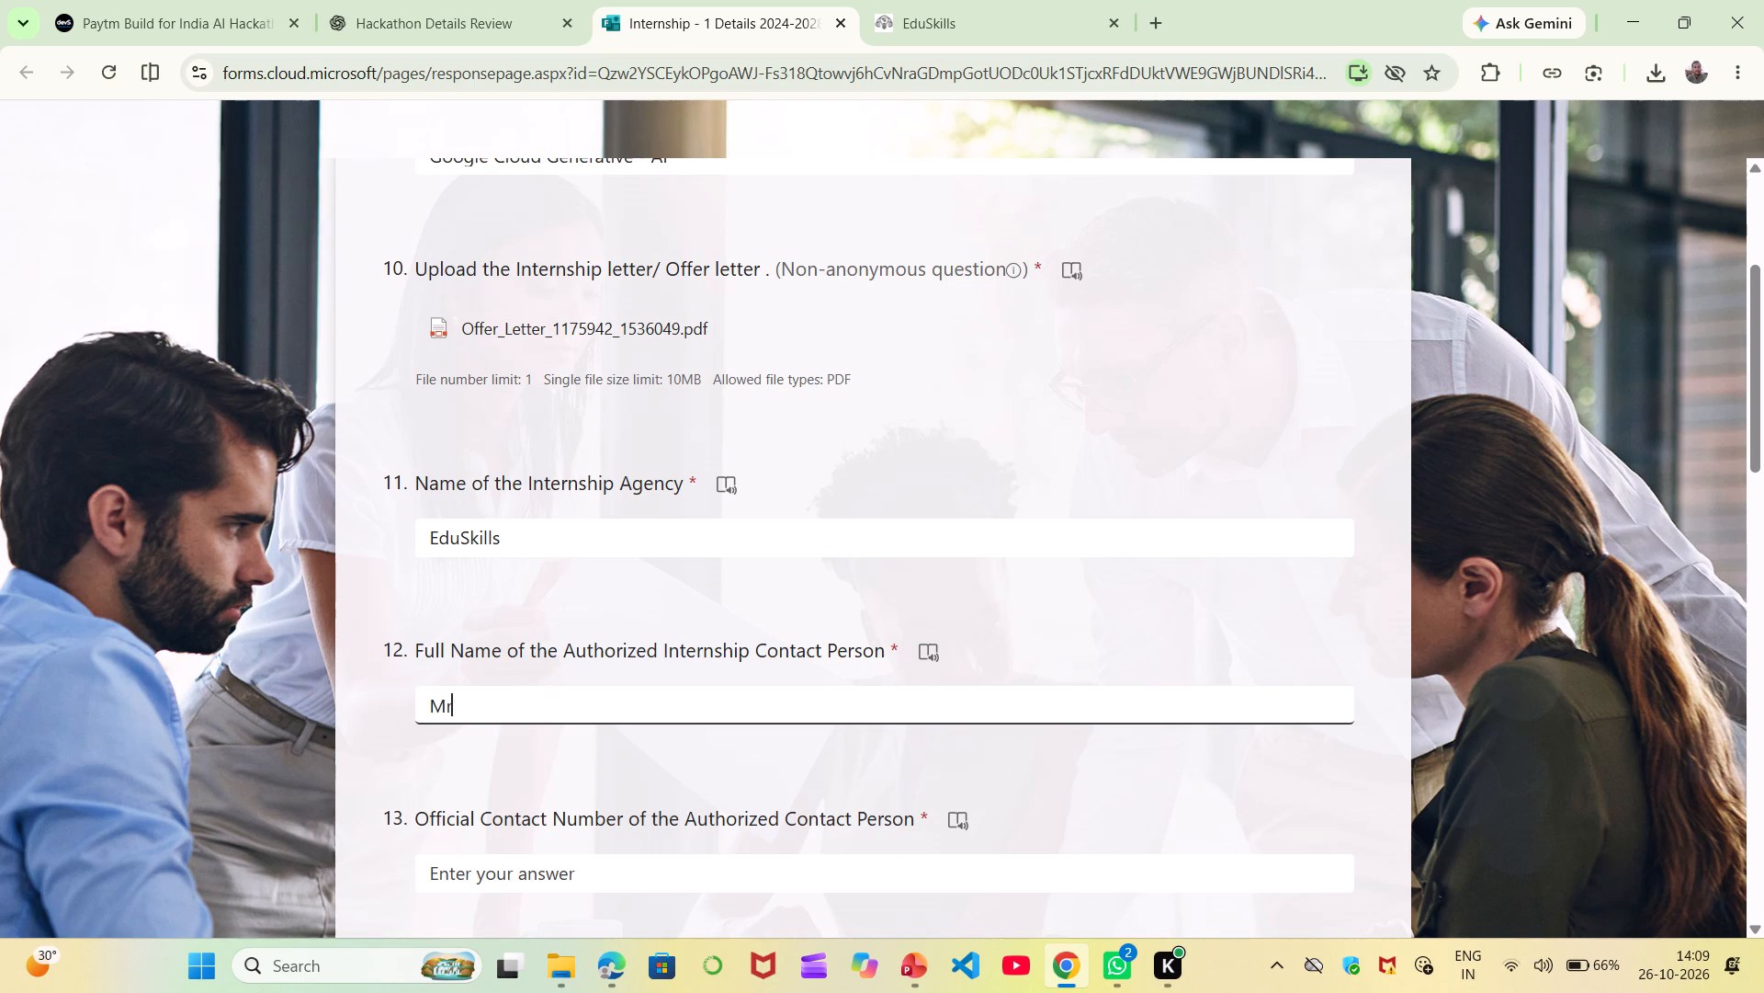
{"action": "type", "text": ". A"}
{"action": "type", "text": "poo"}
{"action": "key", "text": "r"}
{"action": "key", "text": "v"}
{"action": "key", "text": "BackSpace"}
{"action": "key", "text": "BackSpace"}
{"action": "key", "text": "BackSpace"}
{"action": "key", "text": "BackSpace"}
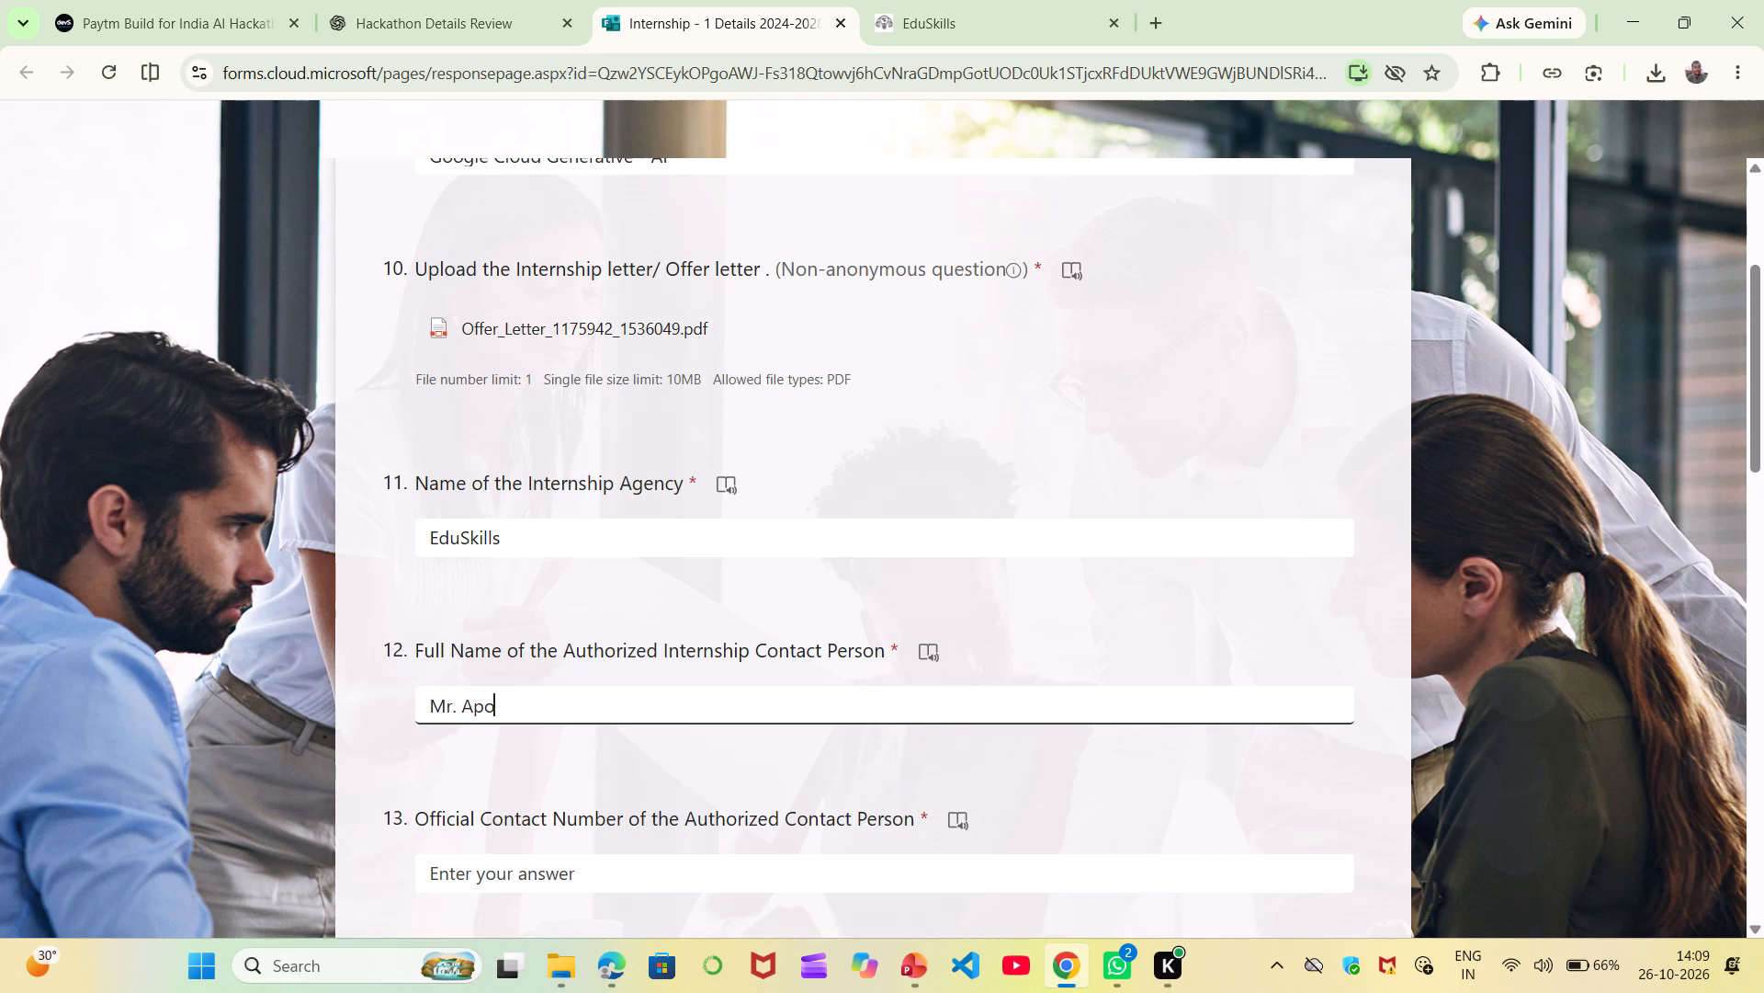
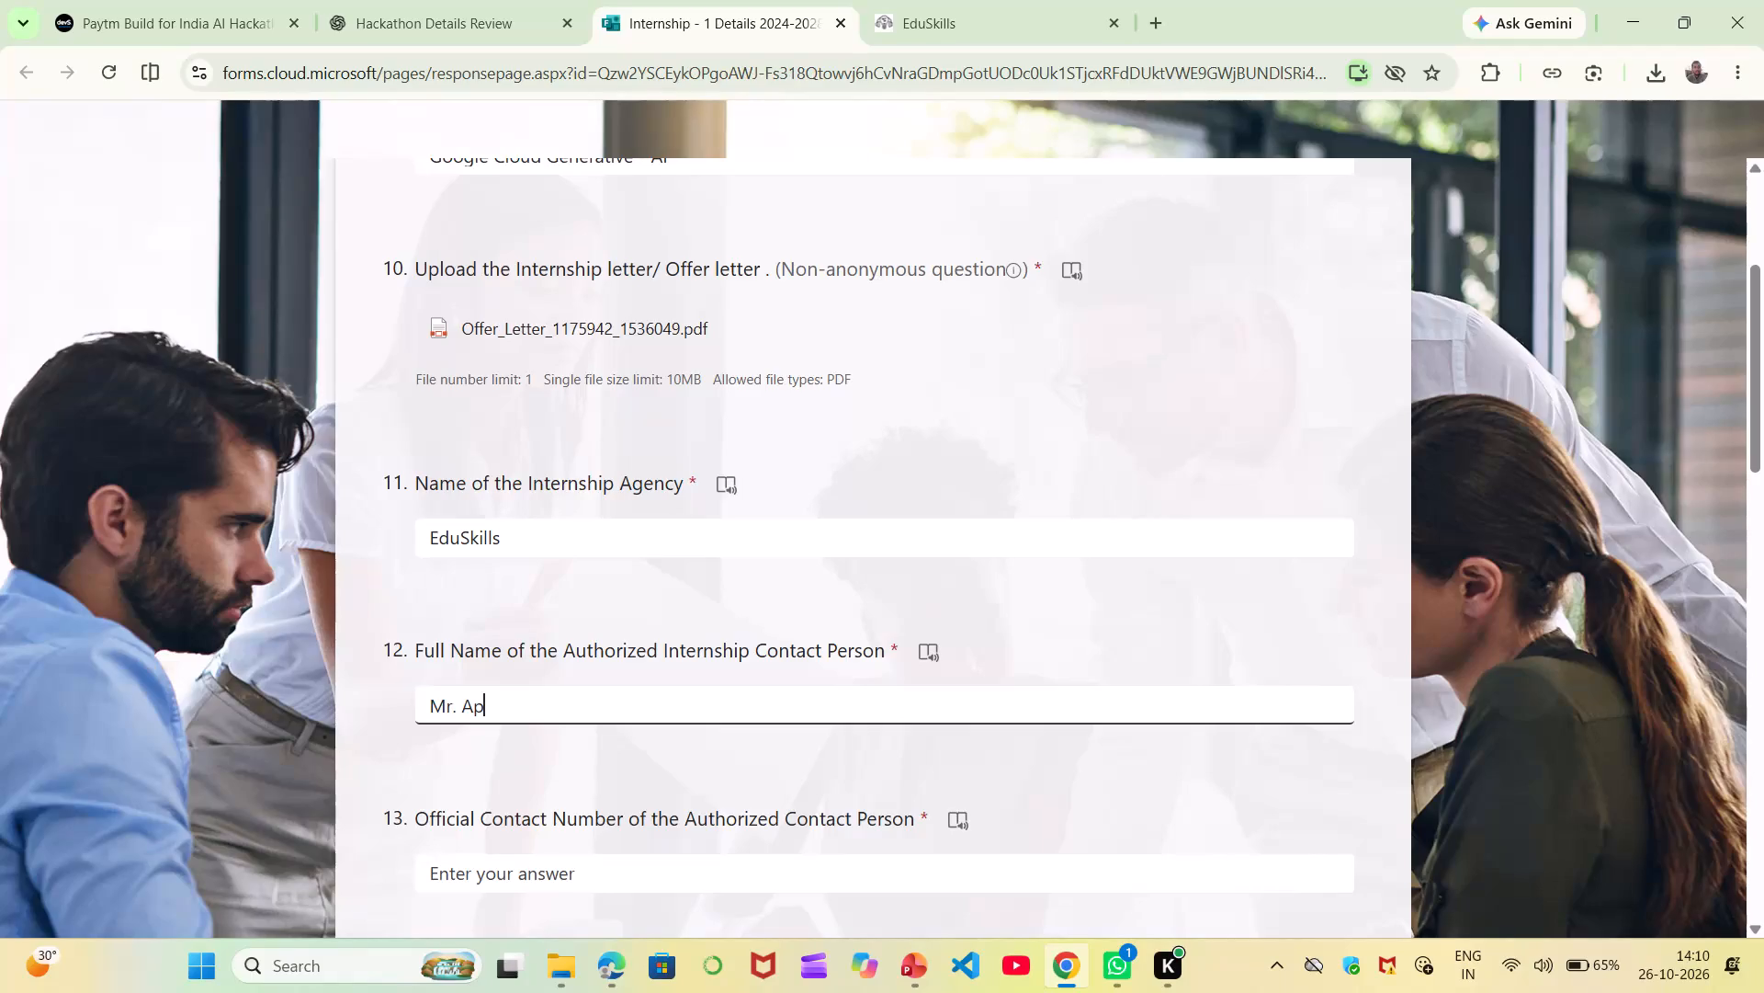
Finish entering the authorized internship contact person's full name as the answer to question 12.
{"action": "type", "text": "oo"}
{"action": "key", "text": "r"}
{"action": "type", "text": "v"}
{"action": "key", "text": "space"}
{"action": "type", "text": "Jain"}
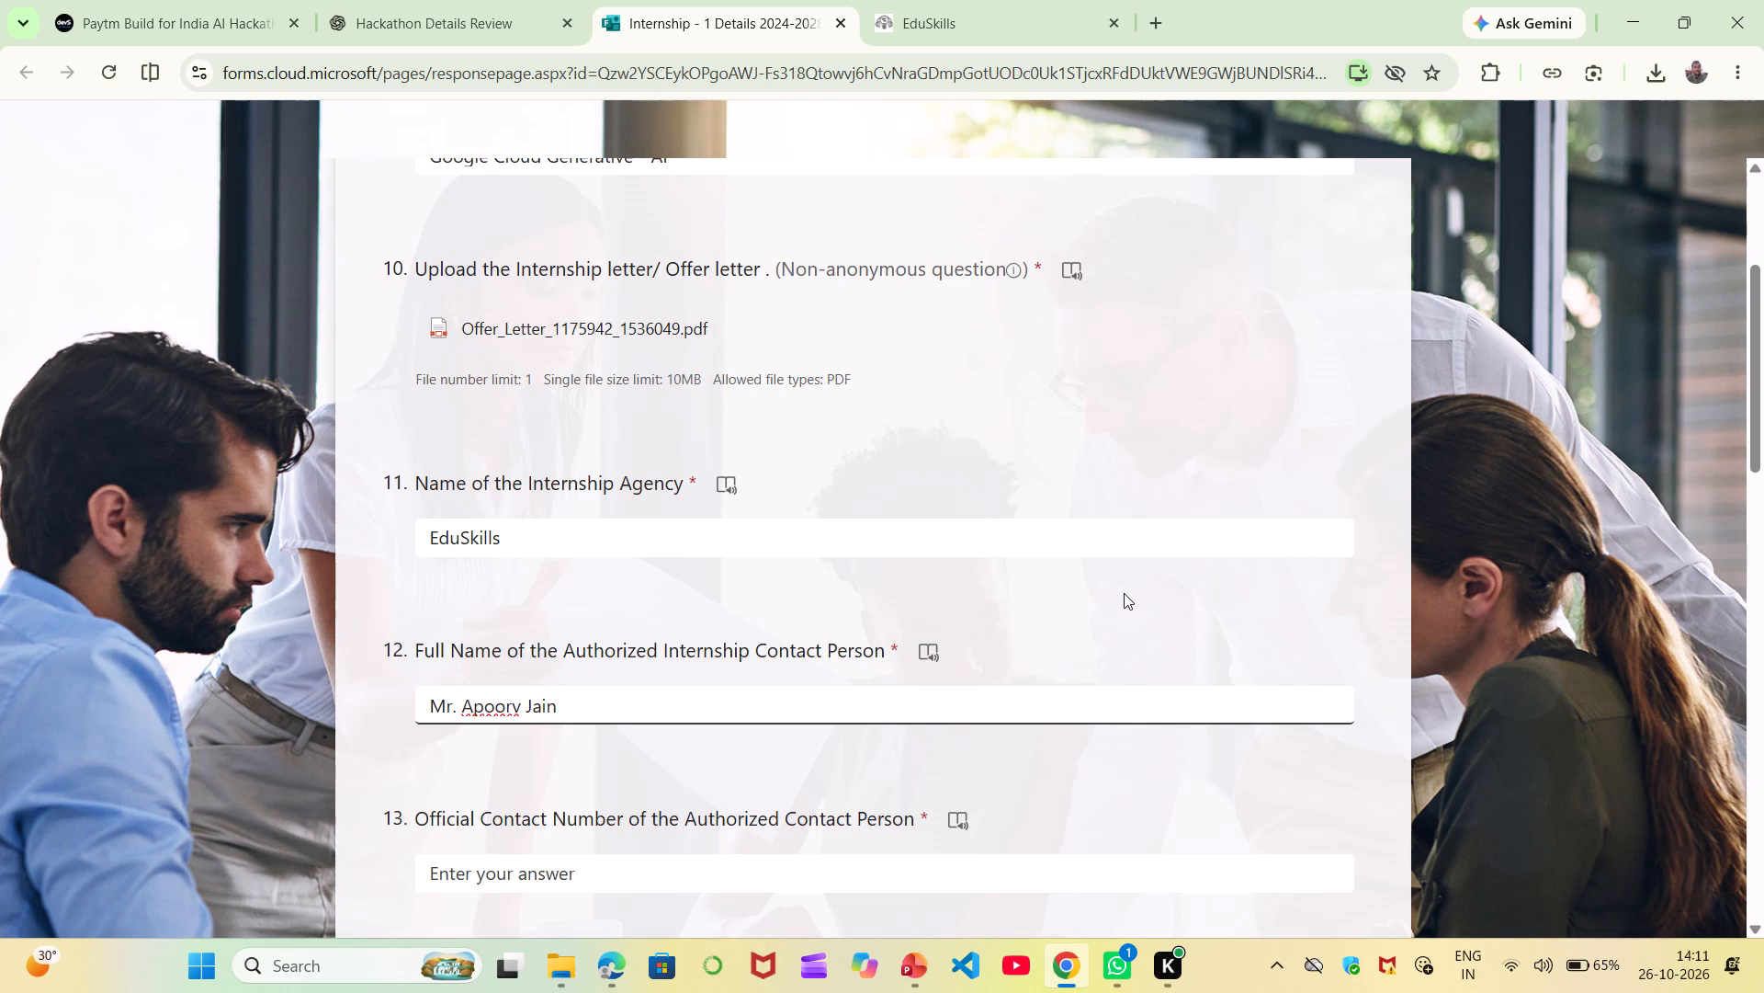
{"action": "scroll", "coordinate": [1124, 593], "scroll_direction": "down", "scroll_amount": 1}
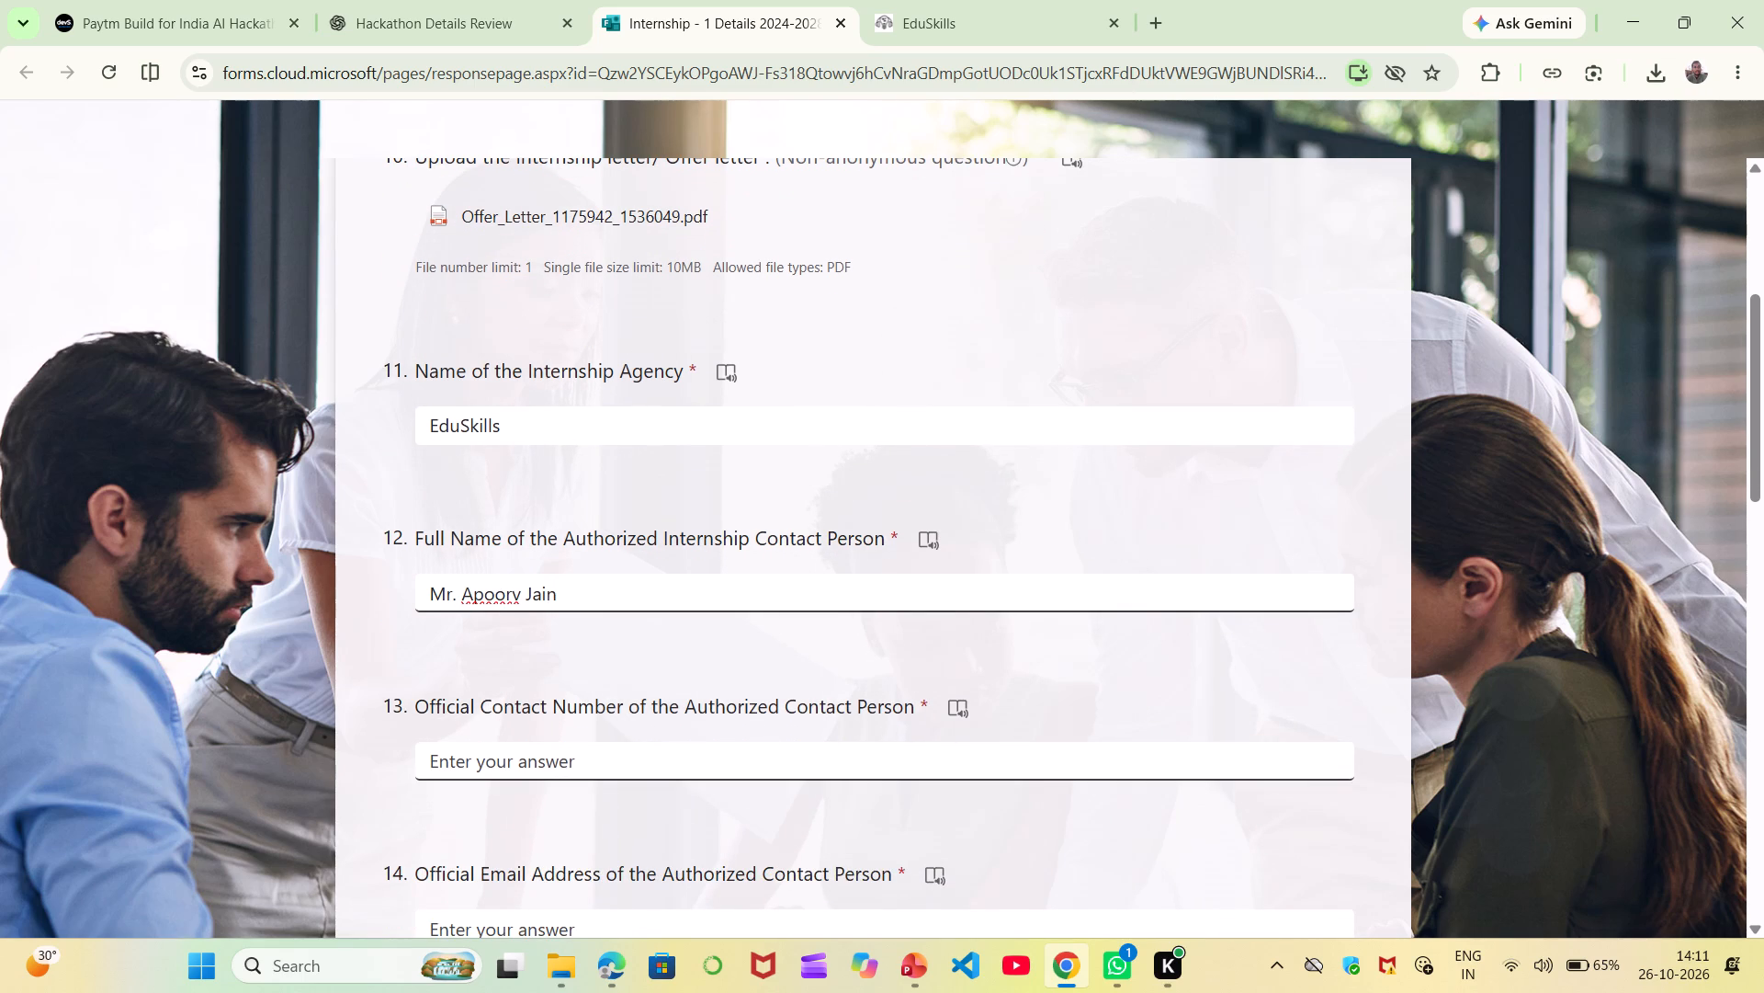
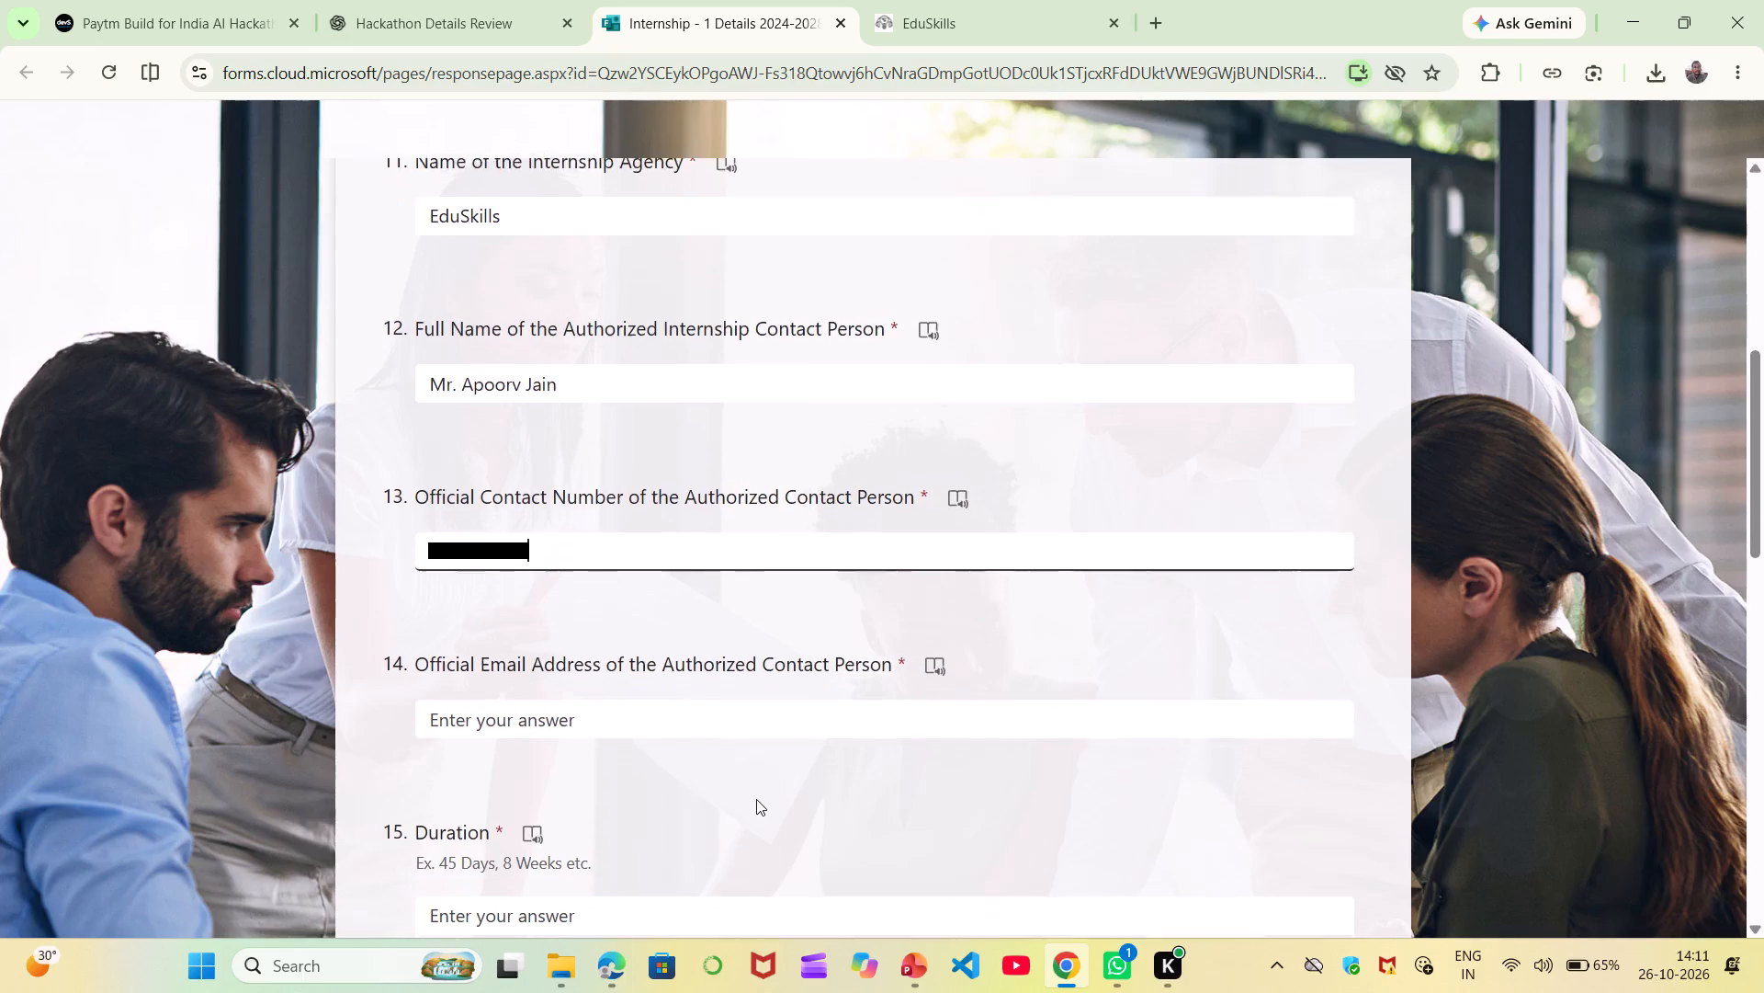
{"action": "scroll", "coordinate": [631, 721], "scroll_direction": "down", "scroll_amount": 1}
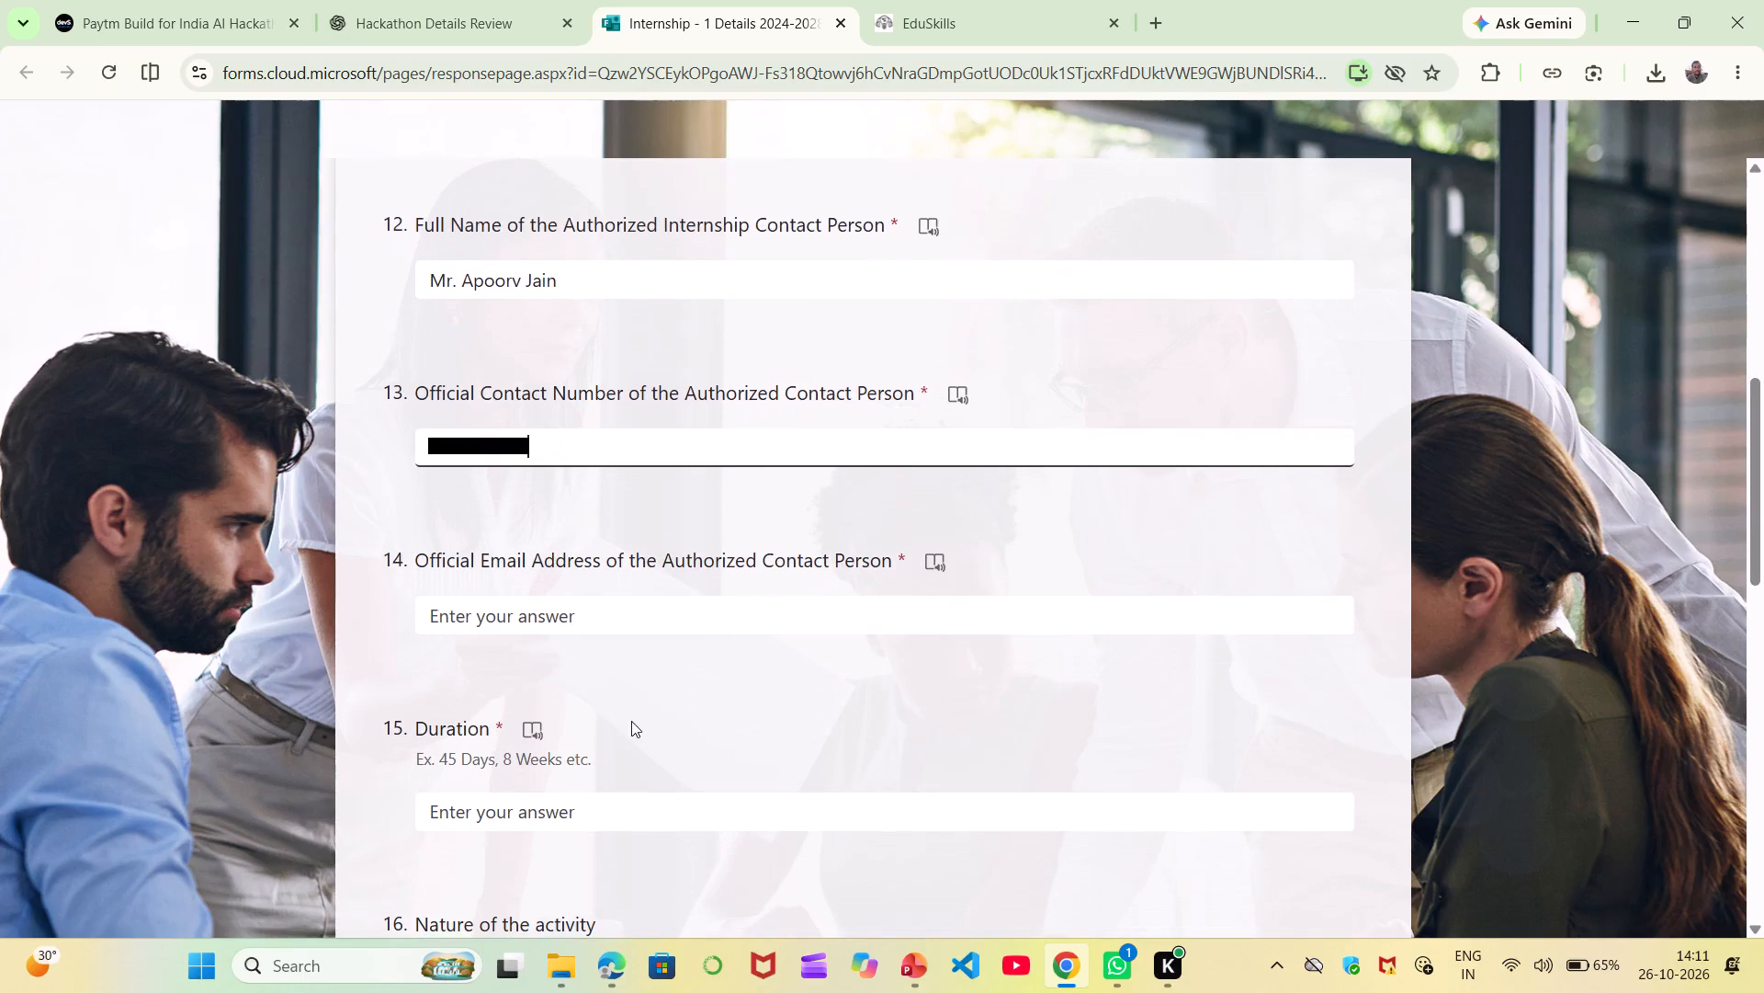
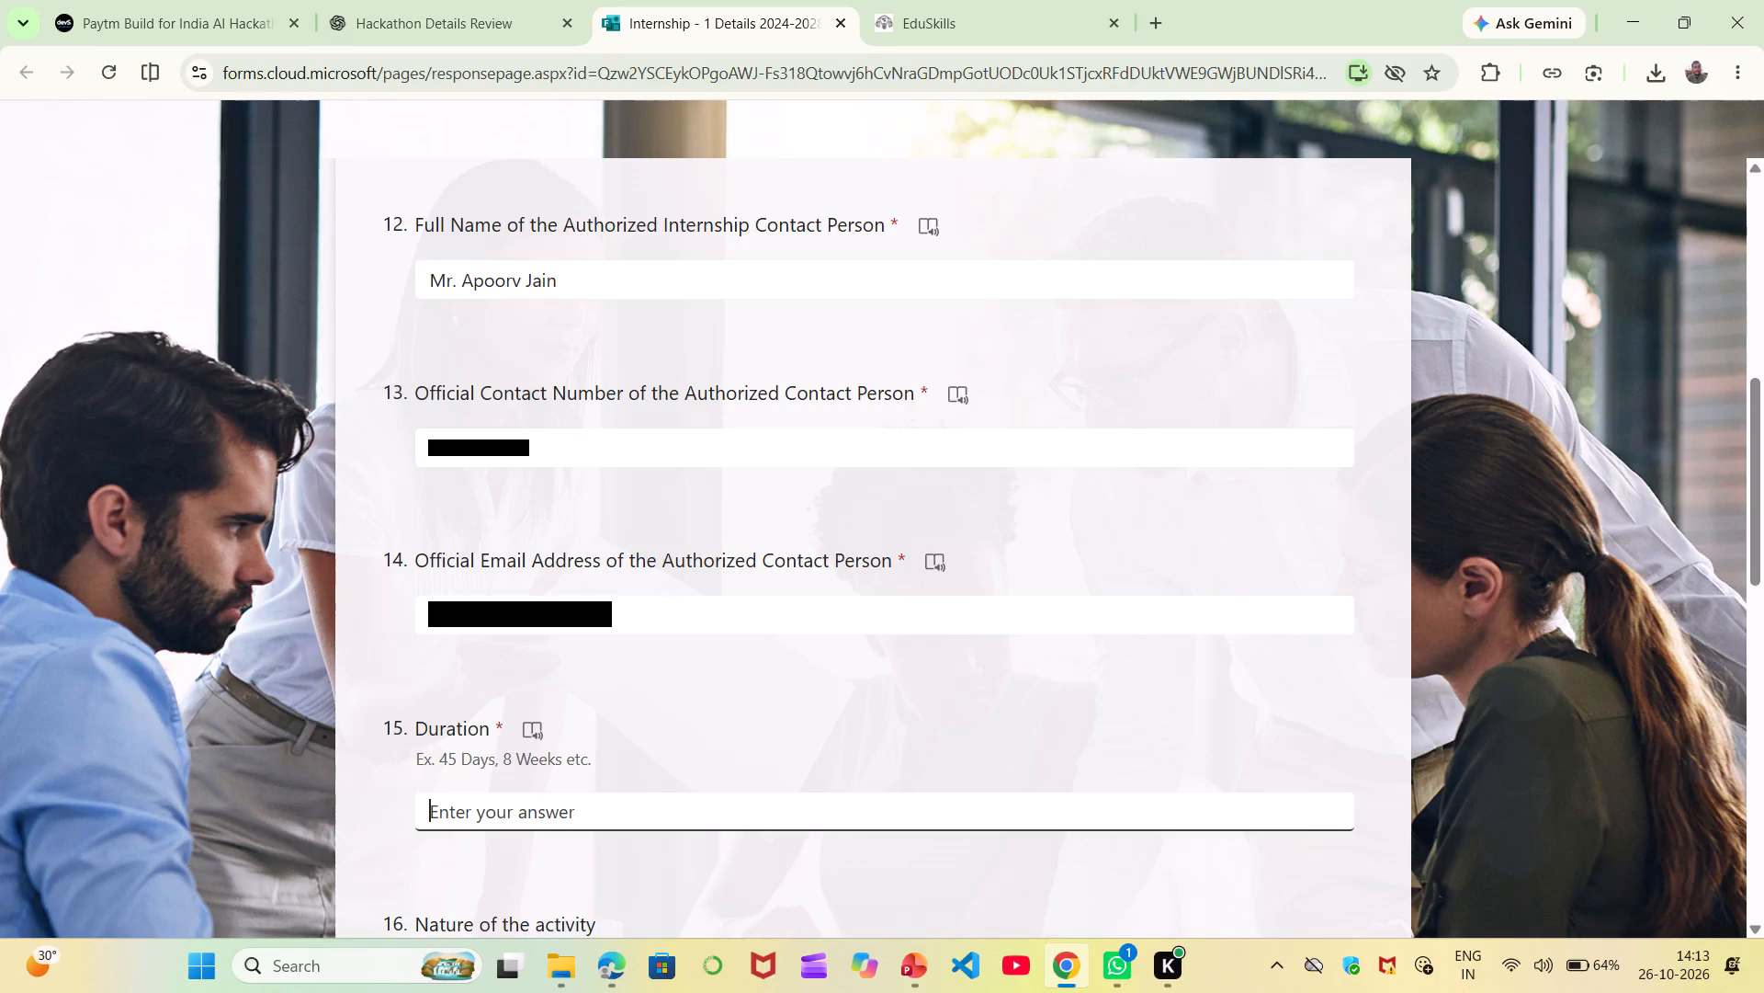
Enter 8 Weeks as the answer to question 15, Duration.
{"action": "type", "text": "8"}
{"action": "key", "text": "space"}
{"action": "key", "text": "shift+w"}
{"action": "type", "text": "ee"}
{"action": "type", "text": "ks"}
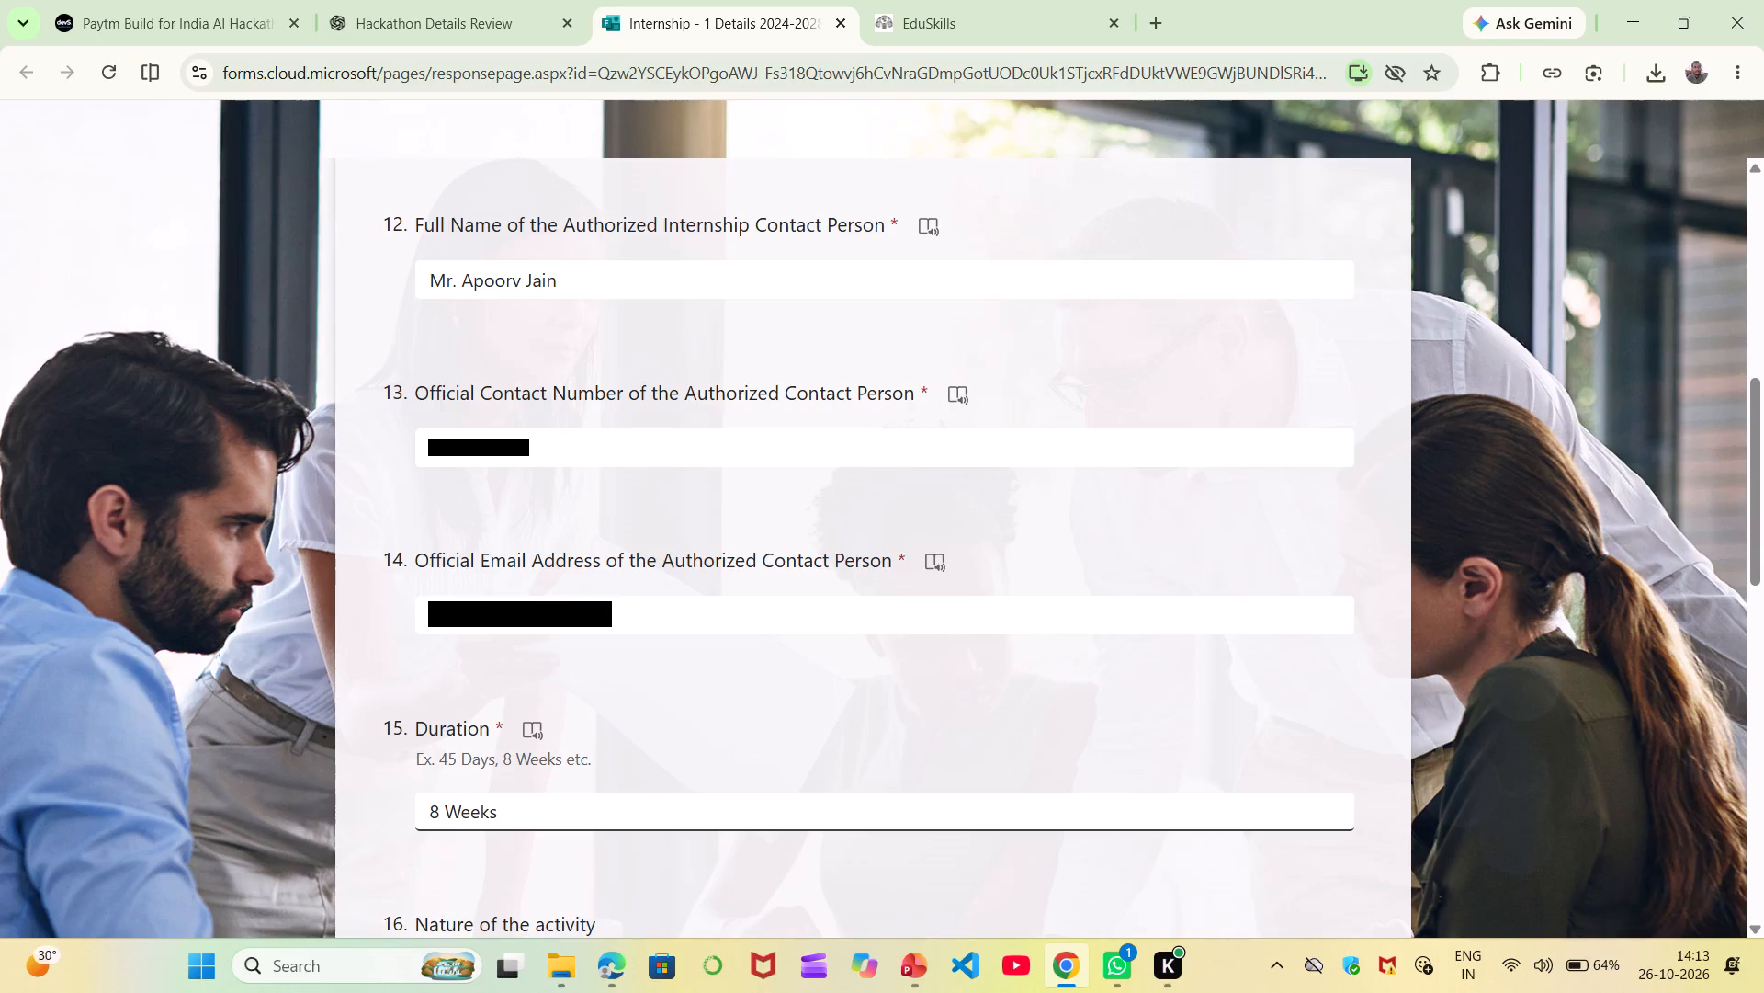
Choose Online for question 16, Nature of the activity, and Unpaid for question 17, Mode of Internship.
{"action": "scroll", "coordinate": [691, 706], "scroll_direction": "down", "scroll_amount": 3}
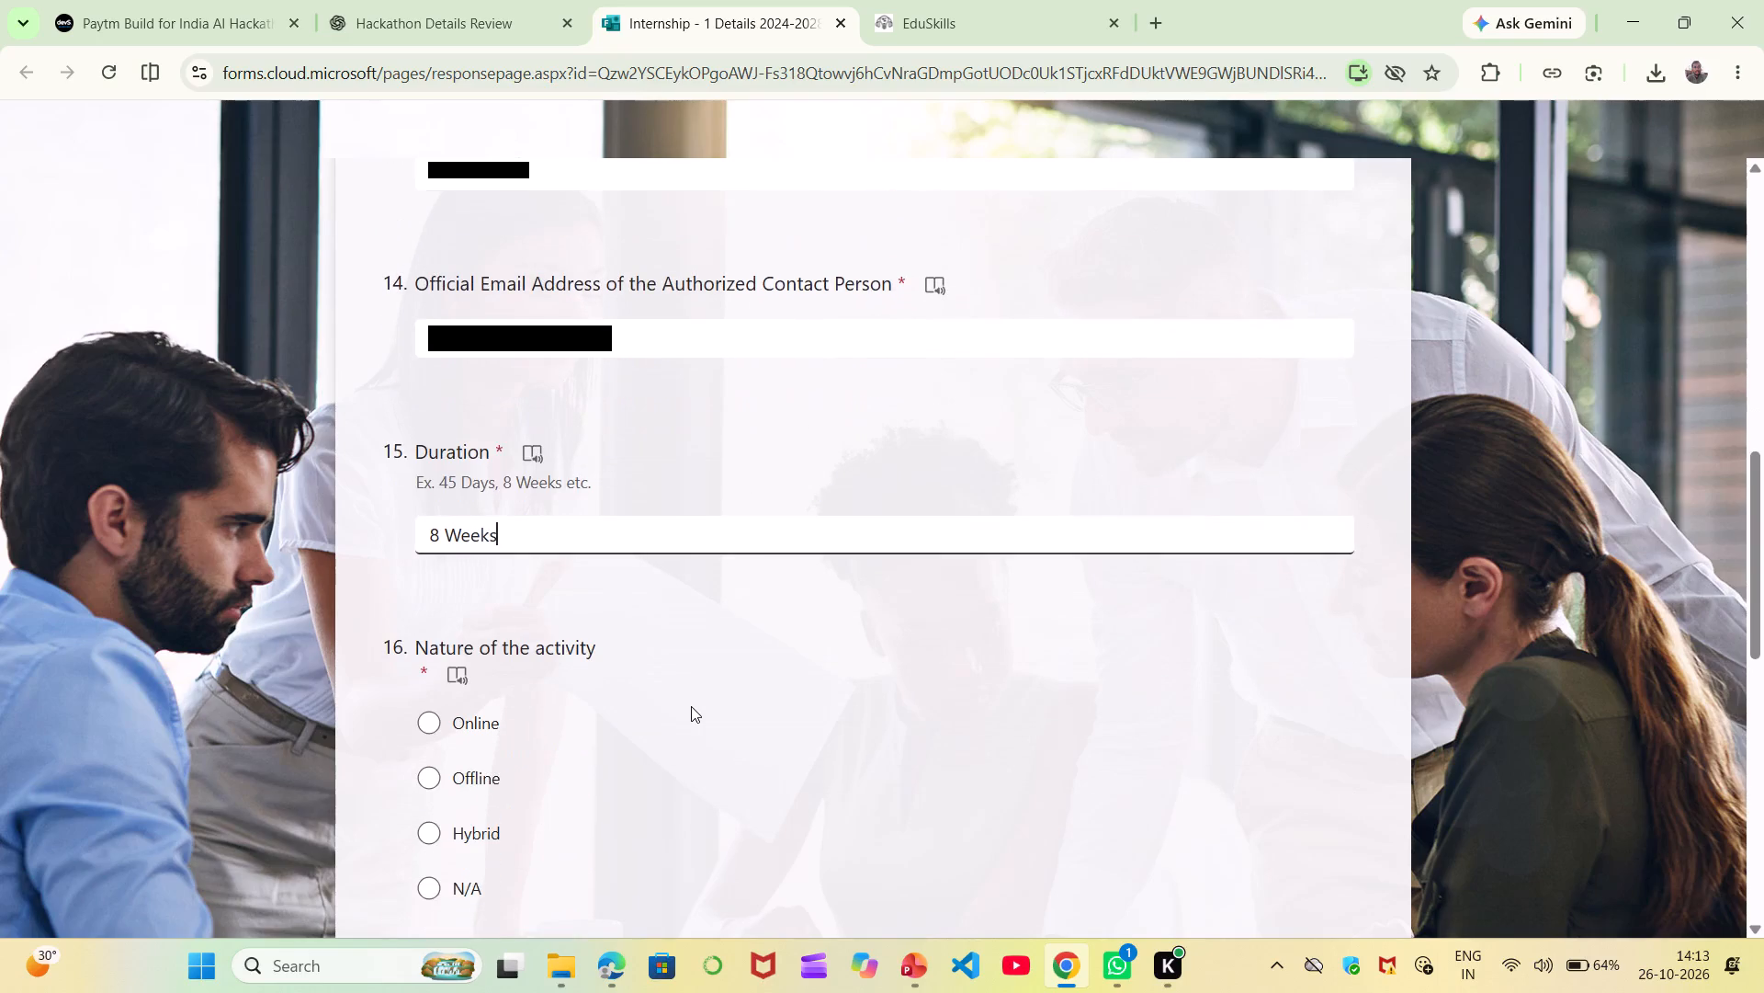
{"action": "left_click", "coordinate": [432, 723]}
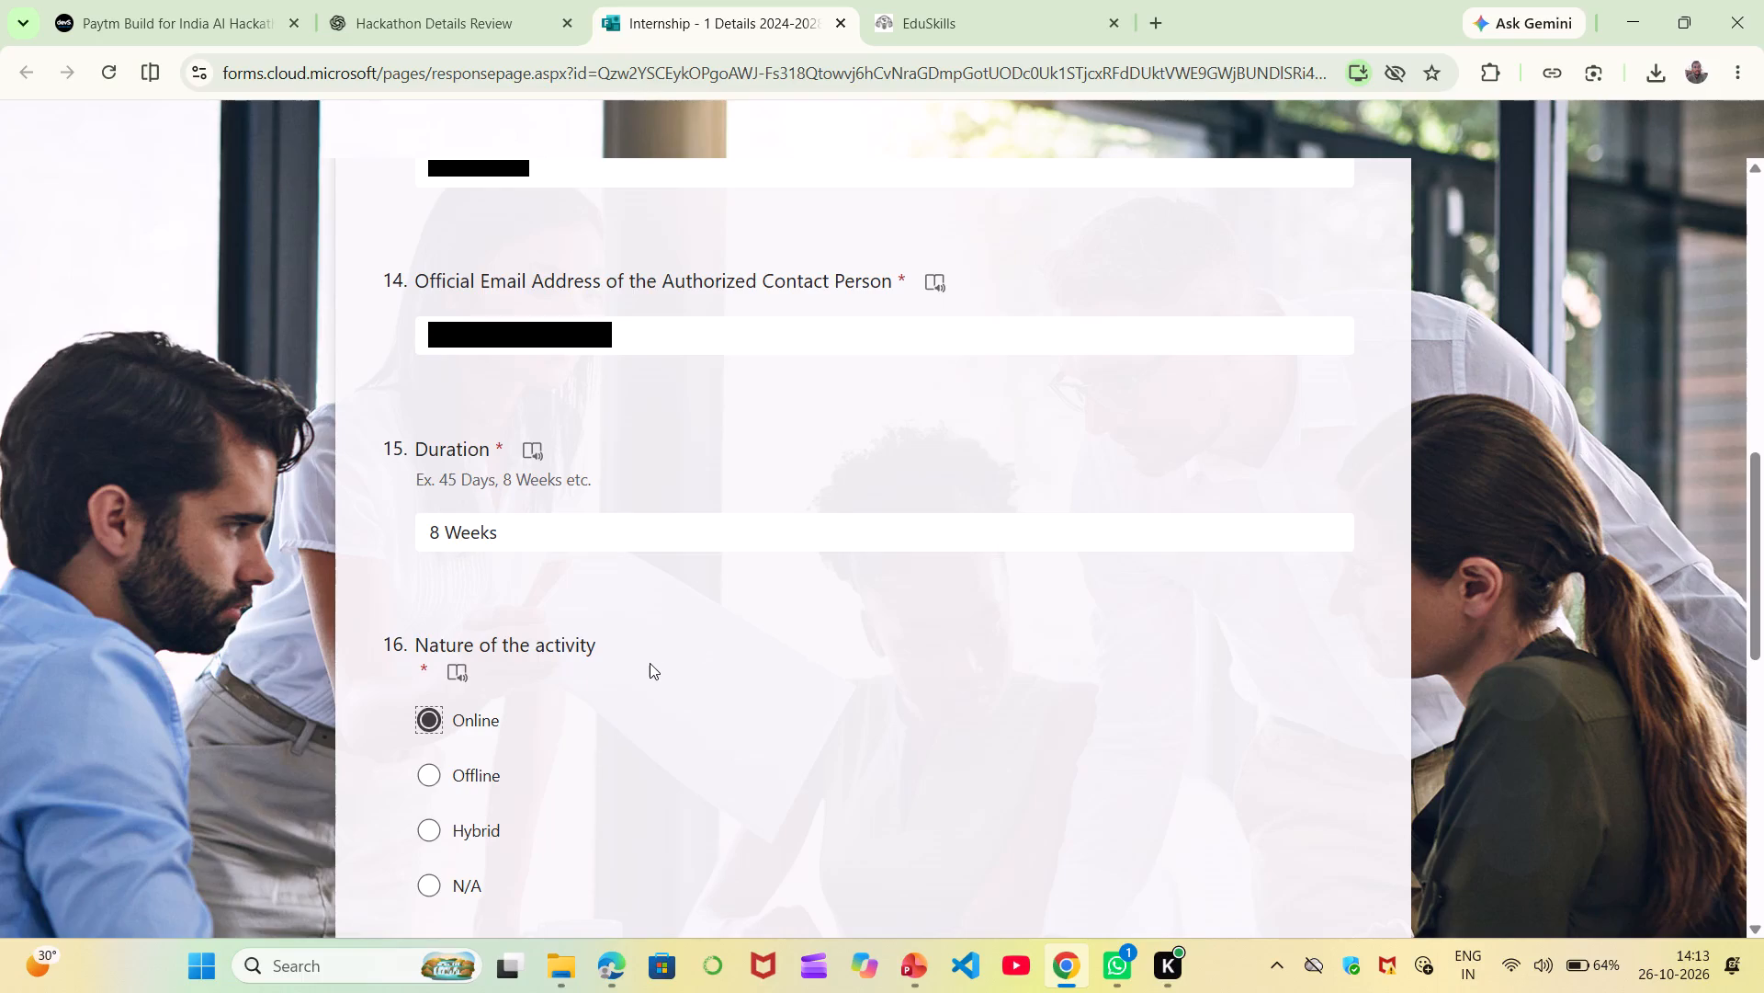
{"action": "scroll", "coordinate": [650, 663], "scroll_direction": "down", "scroll_amount": 2}
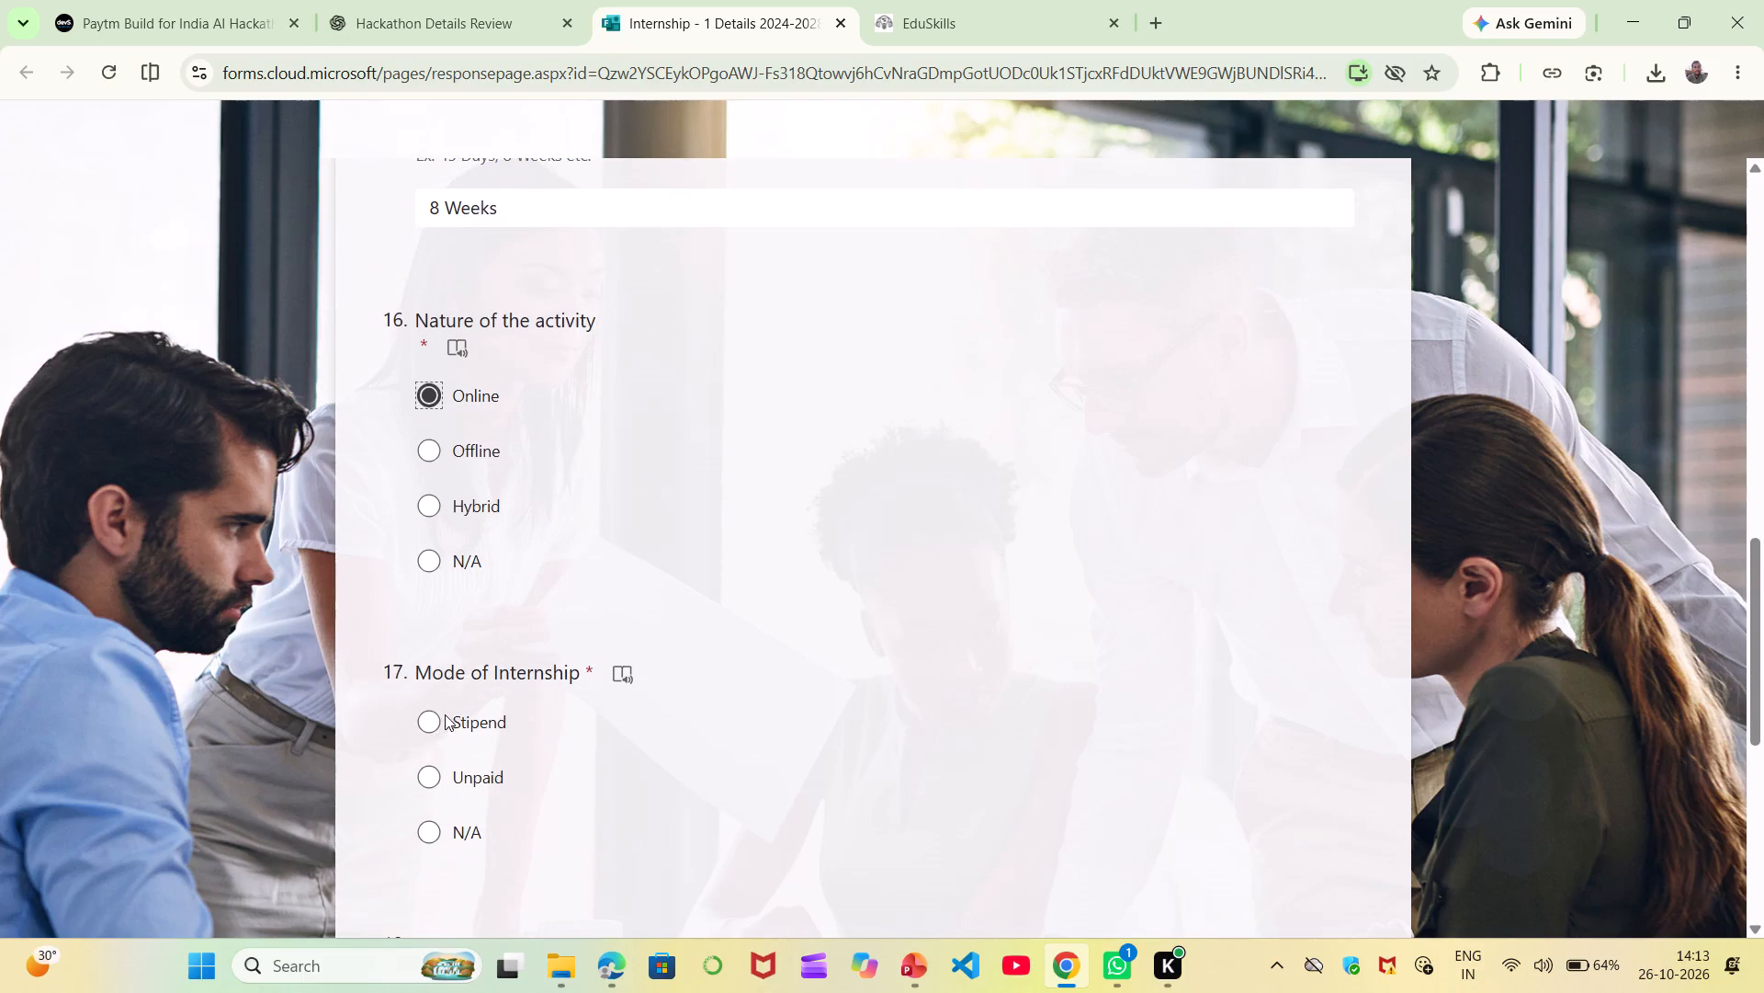
{"action": "left_click", "coordinate": [435, 777]}
Look over the remaining date questions up to the form's end and open the date picker for question 18, Start Date.
{"action": "scroll", "coordinate": [585, 793], "scroll_direction": "down", "scroll_amount": 1}
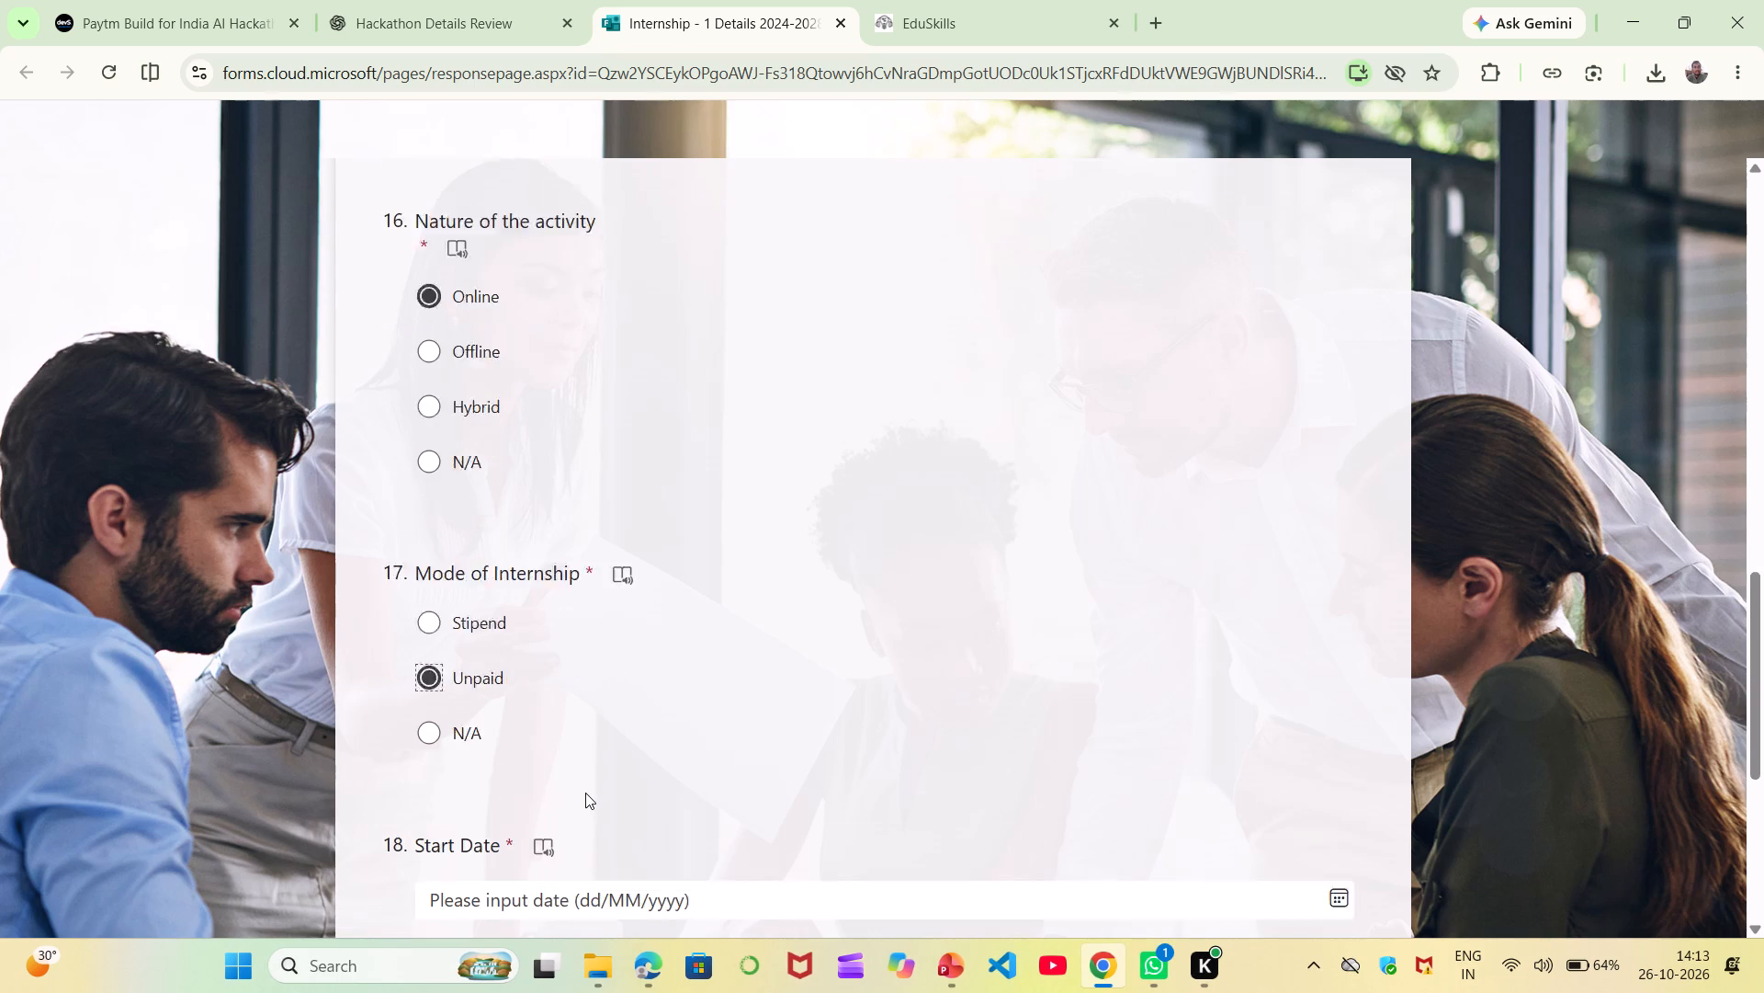
{"action": "scroll", "coordinate": [585, 793], "scroll_direction": "down", "scroll_amount": 2}
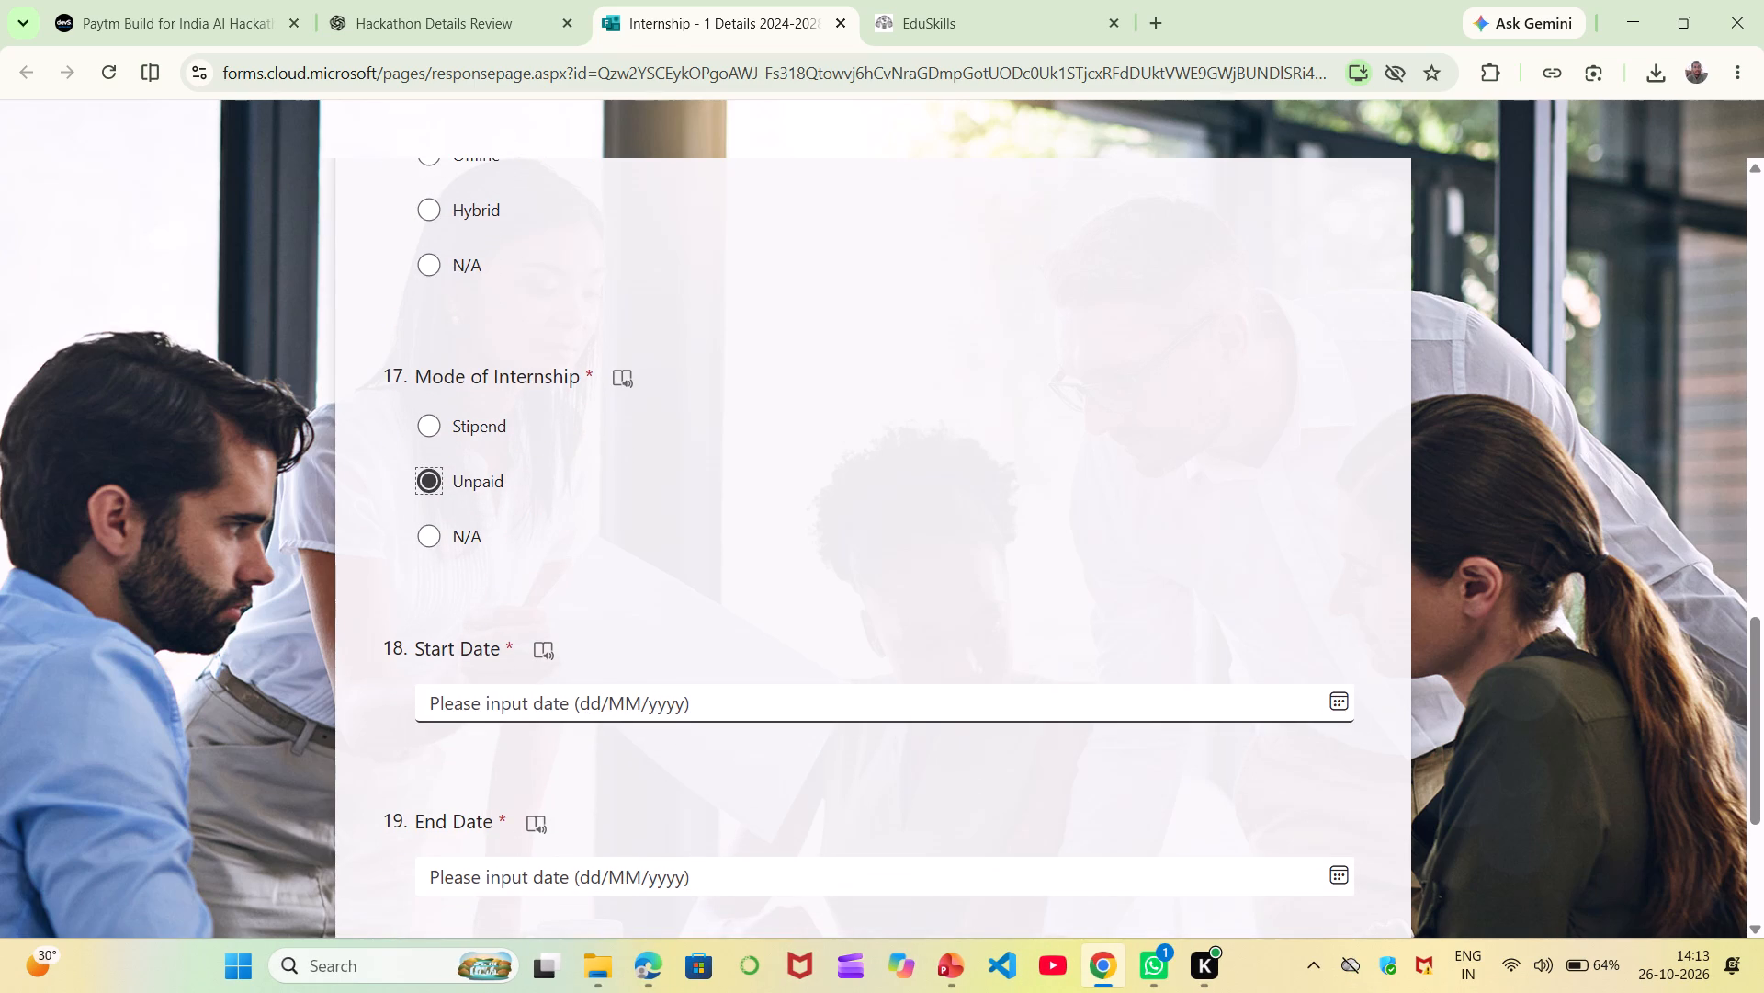
{"action": "scroll", "coordinate": [620, 756], "scroll_direction": "down", "scroll_amount": 2}
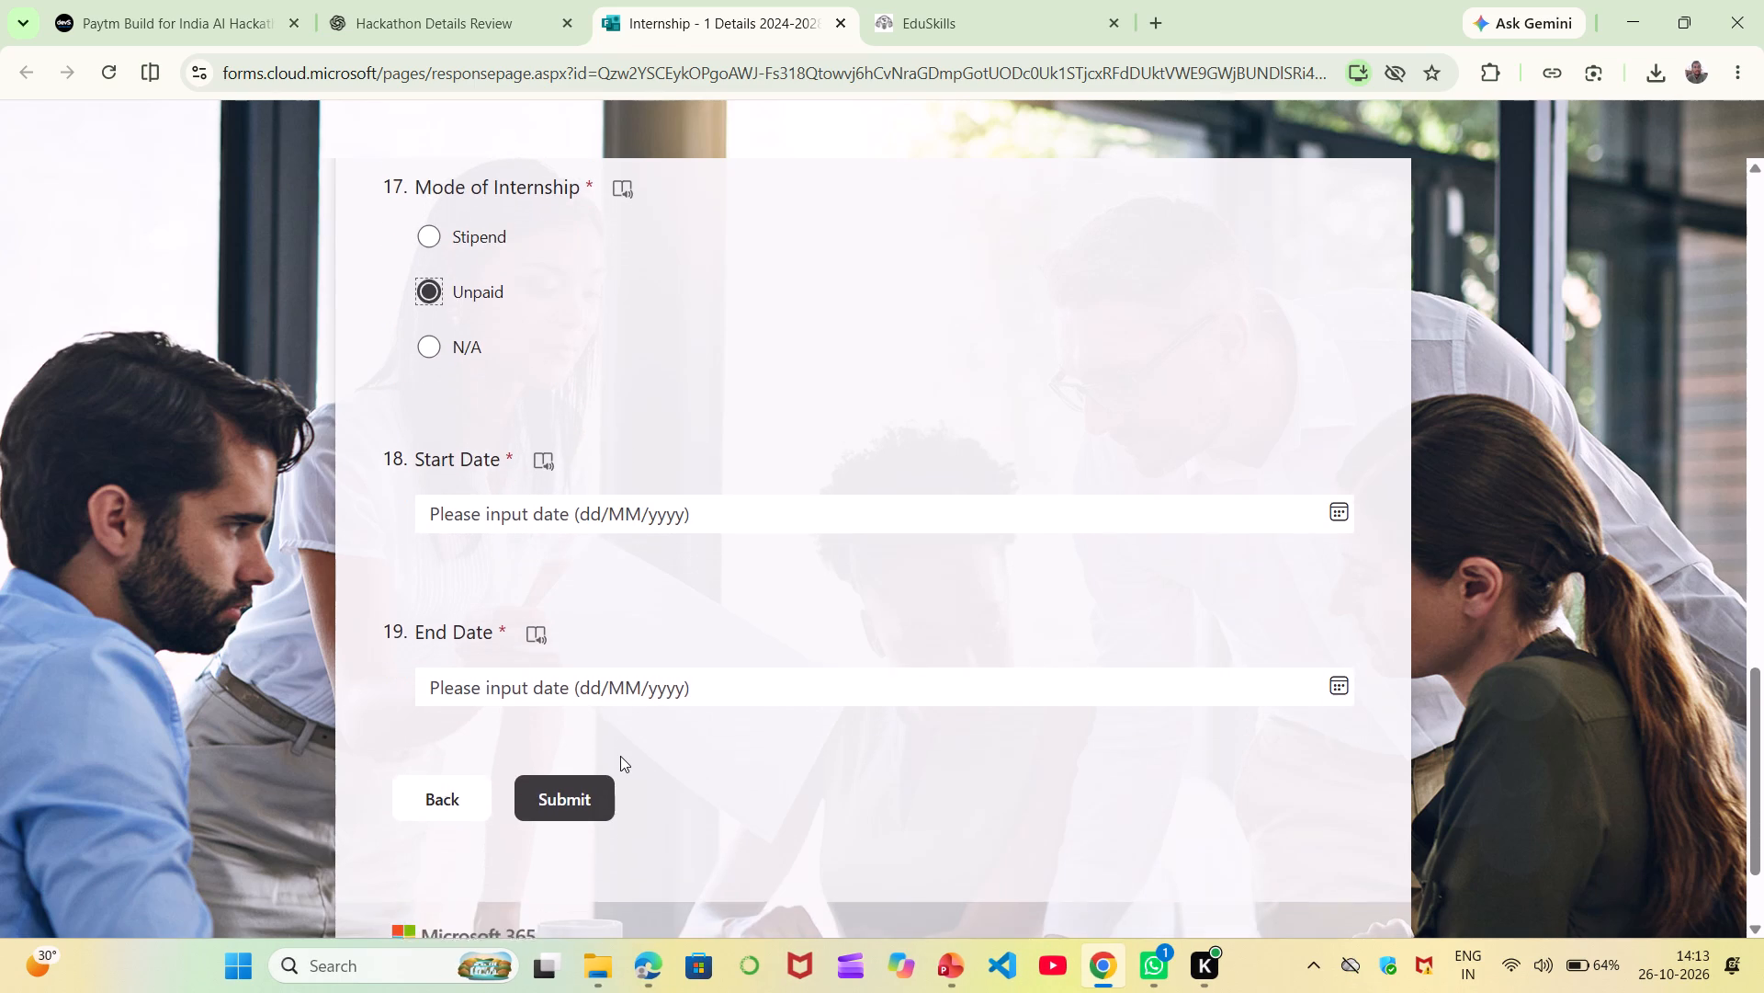
{"action": "scroll", "coordinate": [620, 756], "scroll_direction": "down", "scroll_amount": 2}
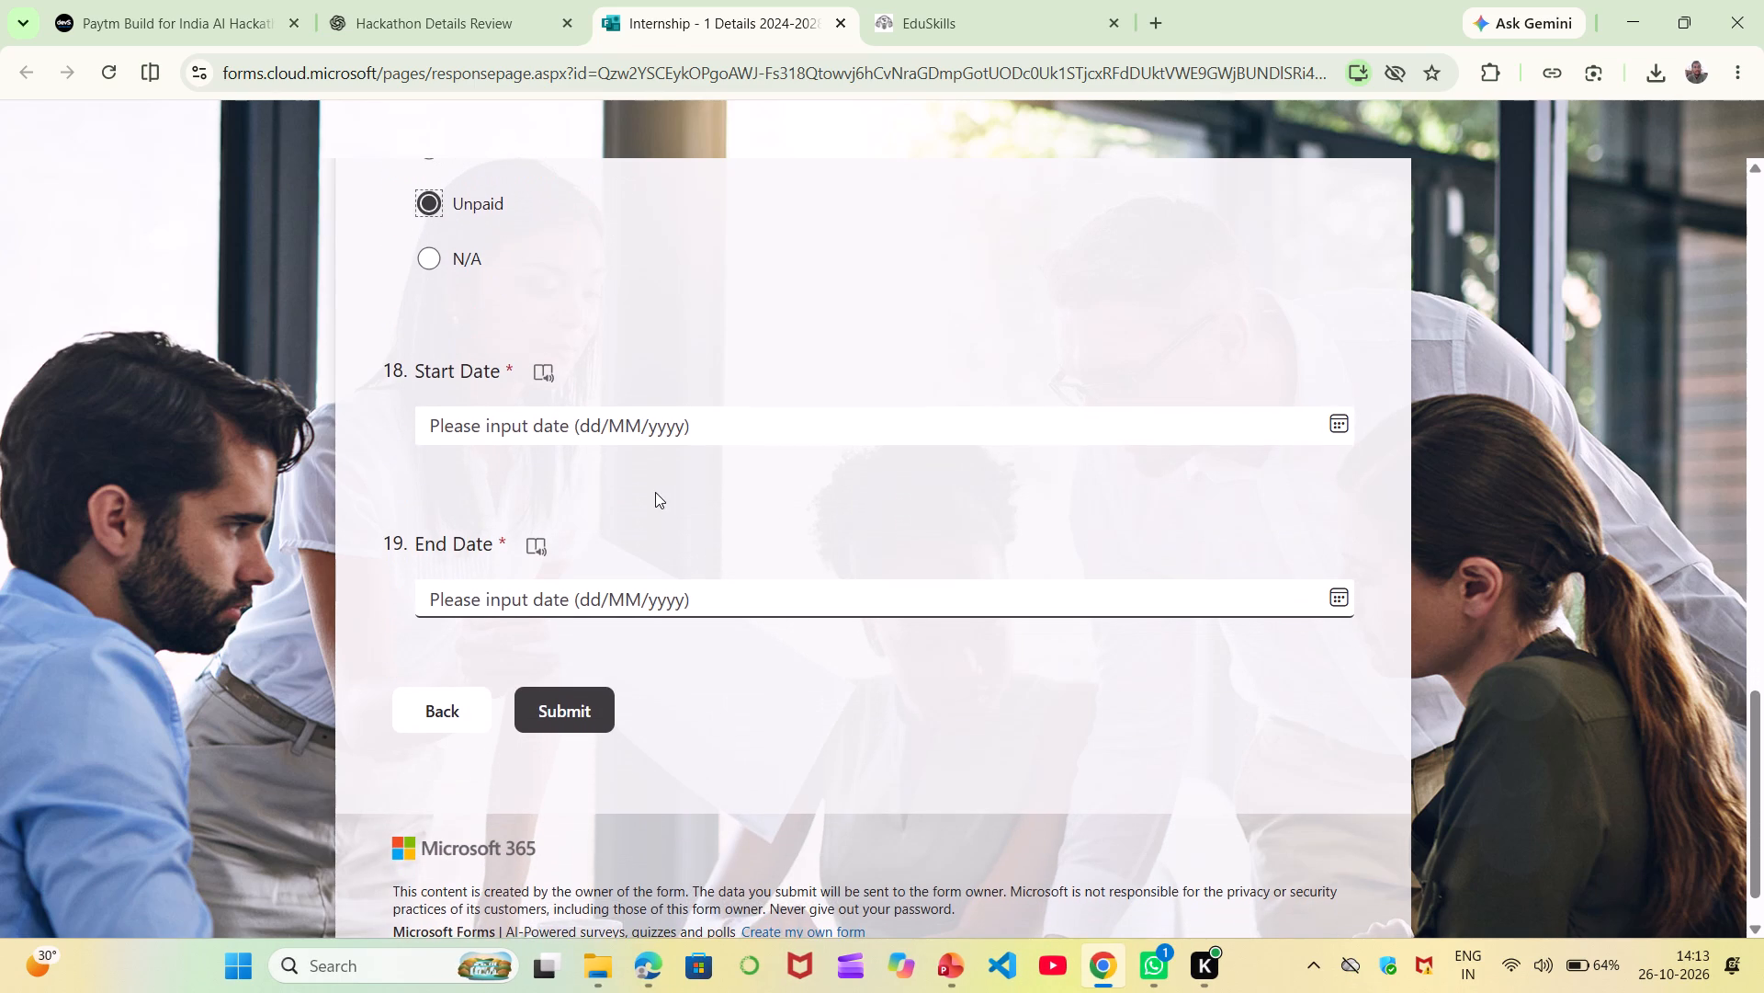
{"action": "scroll", "coordinate": [655, 492], "scroll_direction": "up", "scroll_amount": 2}
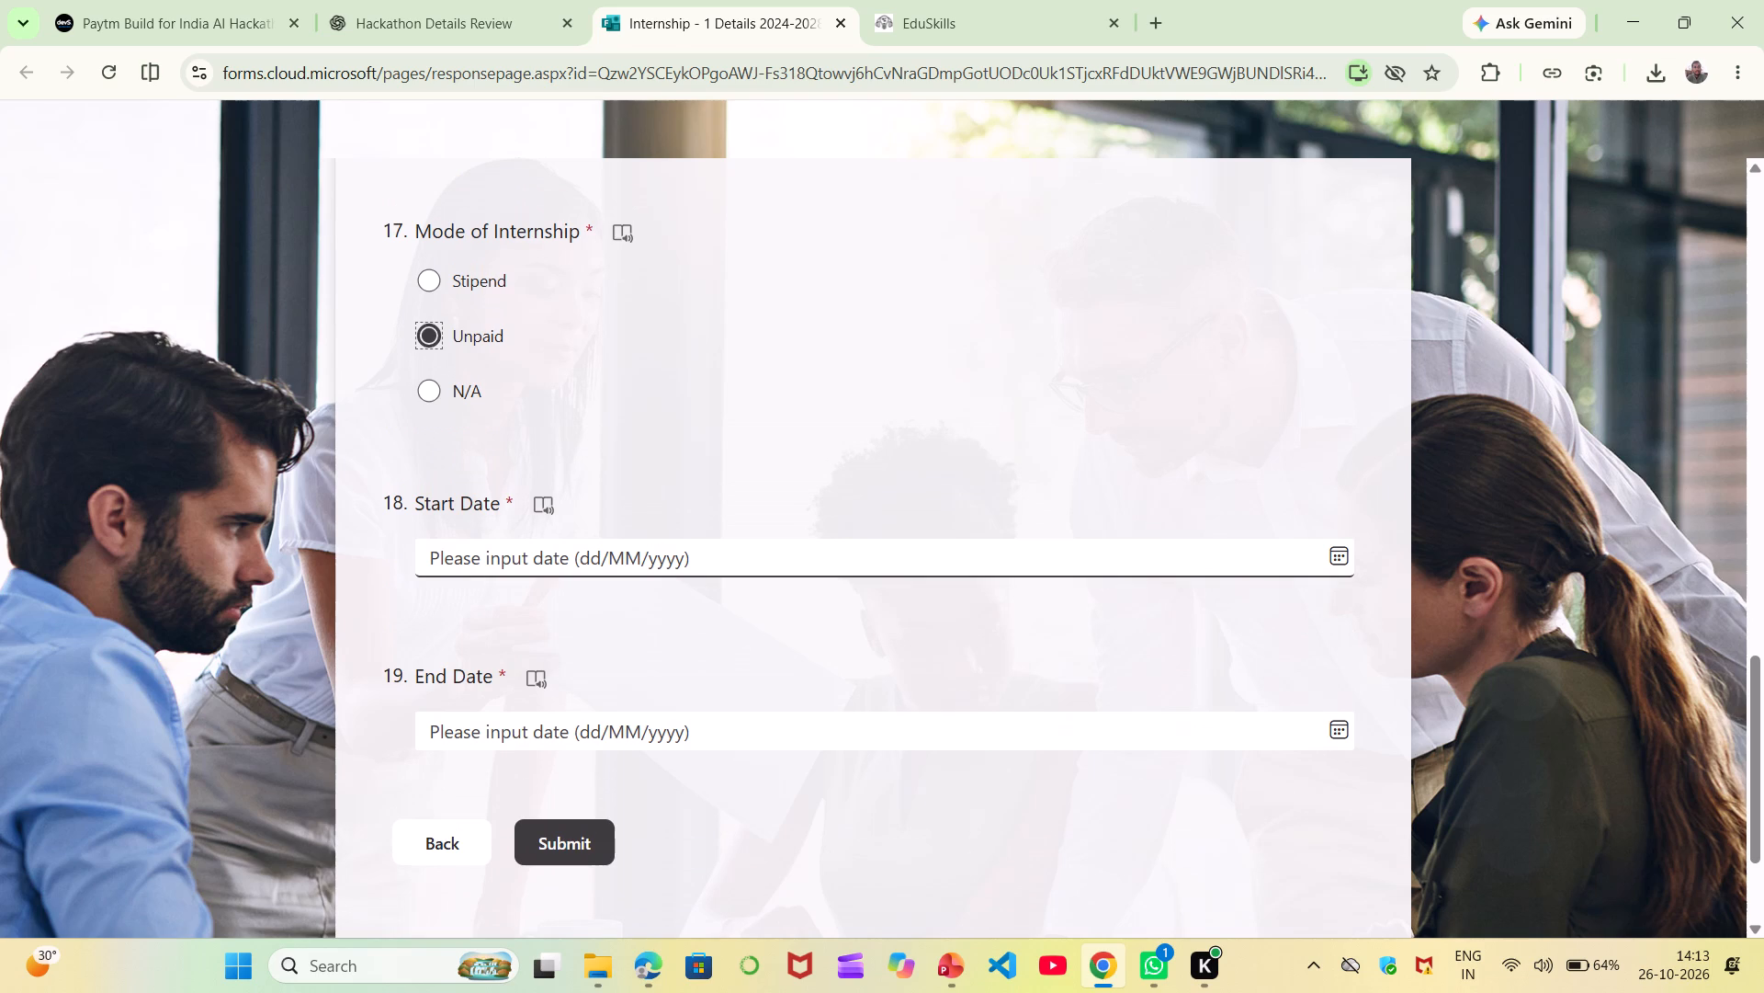
{"action": "left_click", "coordinate": [622, 558]}
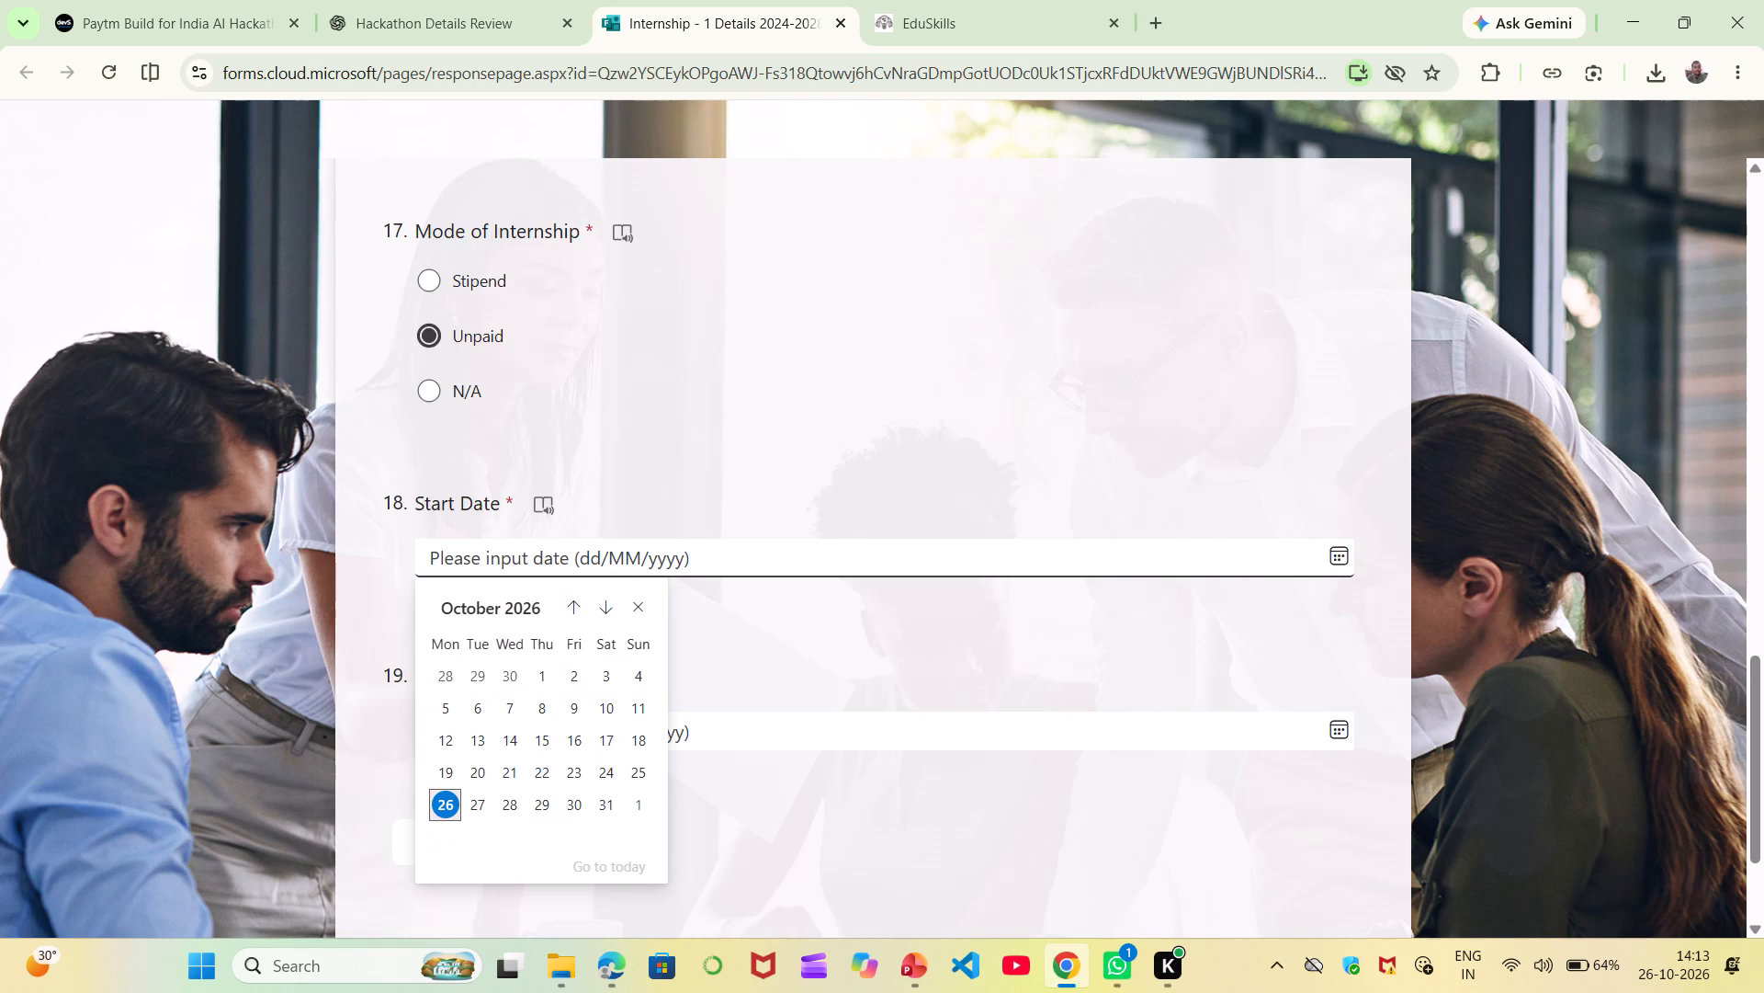
Open the Google Cloud Generative - AI course on EduSkills, examine the Week 1 to Week 9 module dates, and return to the form.
{"action": "left_click", "coordinate": [972, 14]}
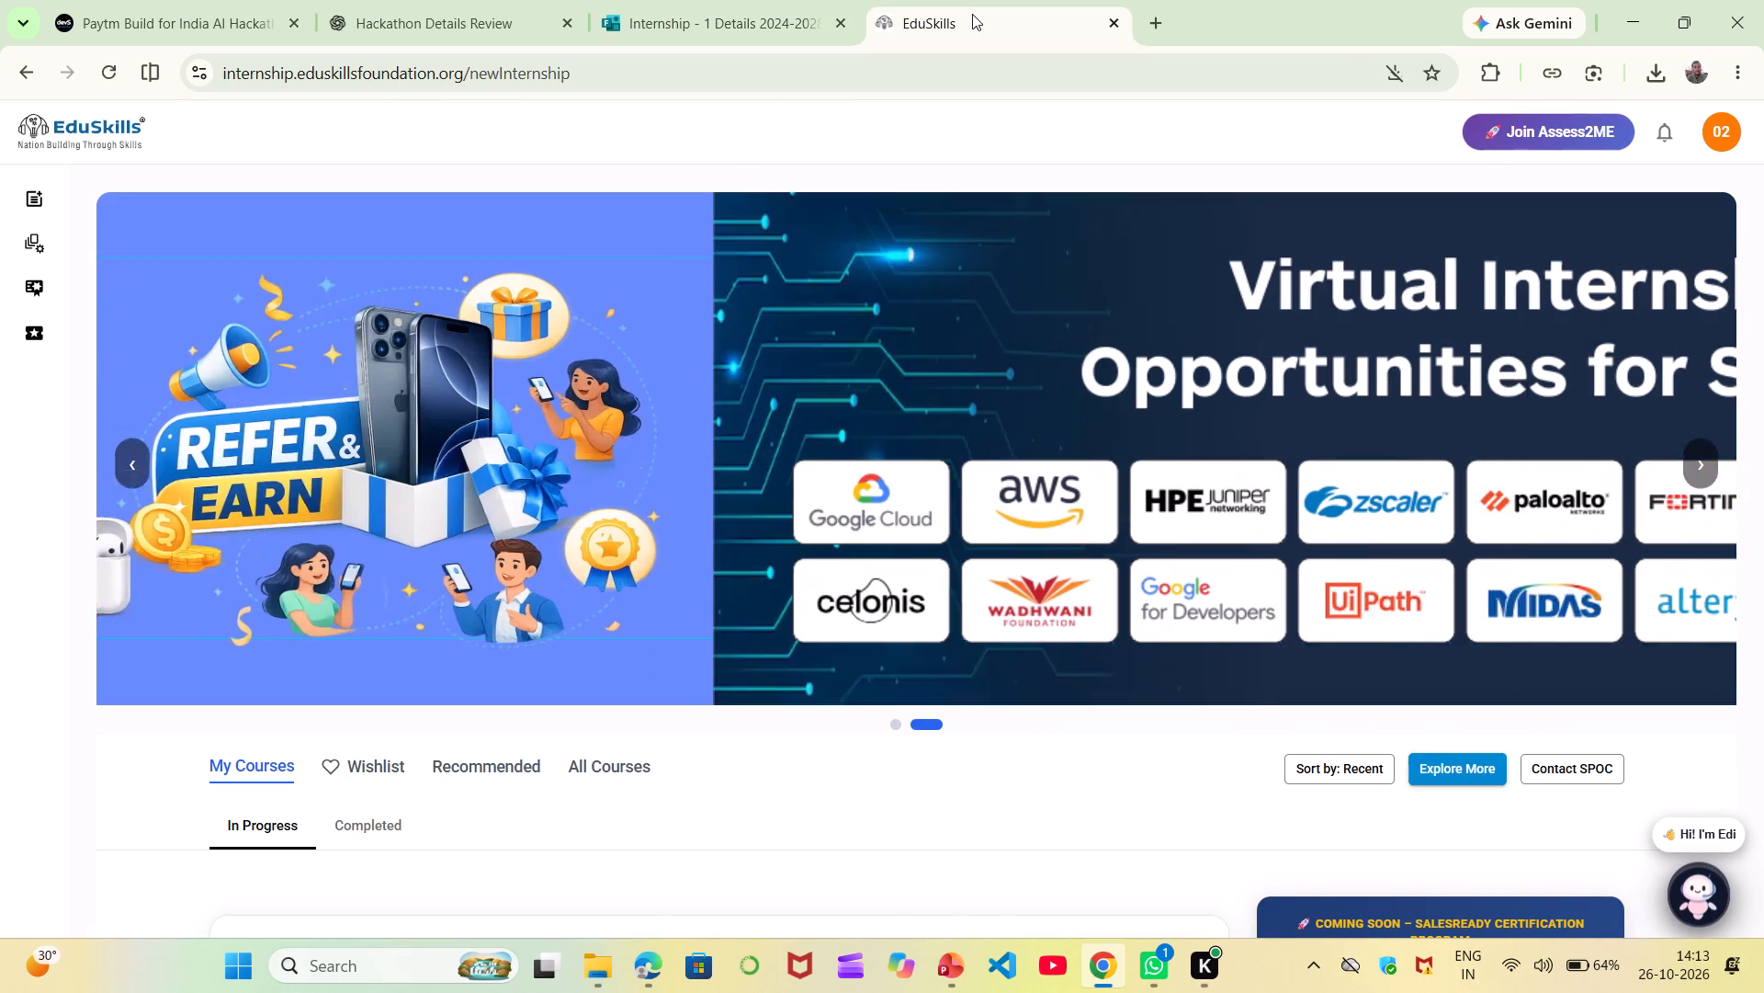
{"action": "scroll", "coordinate": [516, 731], "scroll_direction": "down", "scroll_amount": 4}
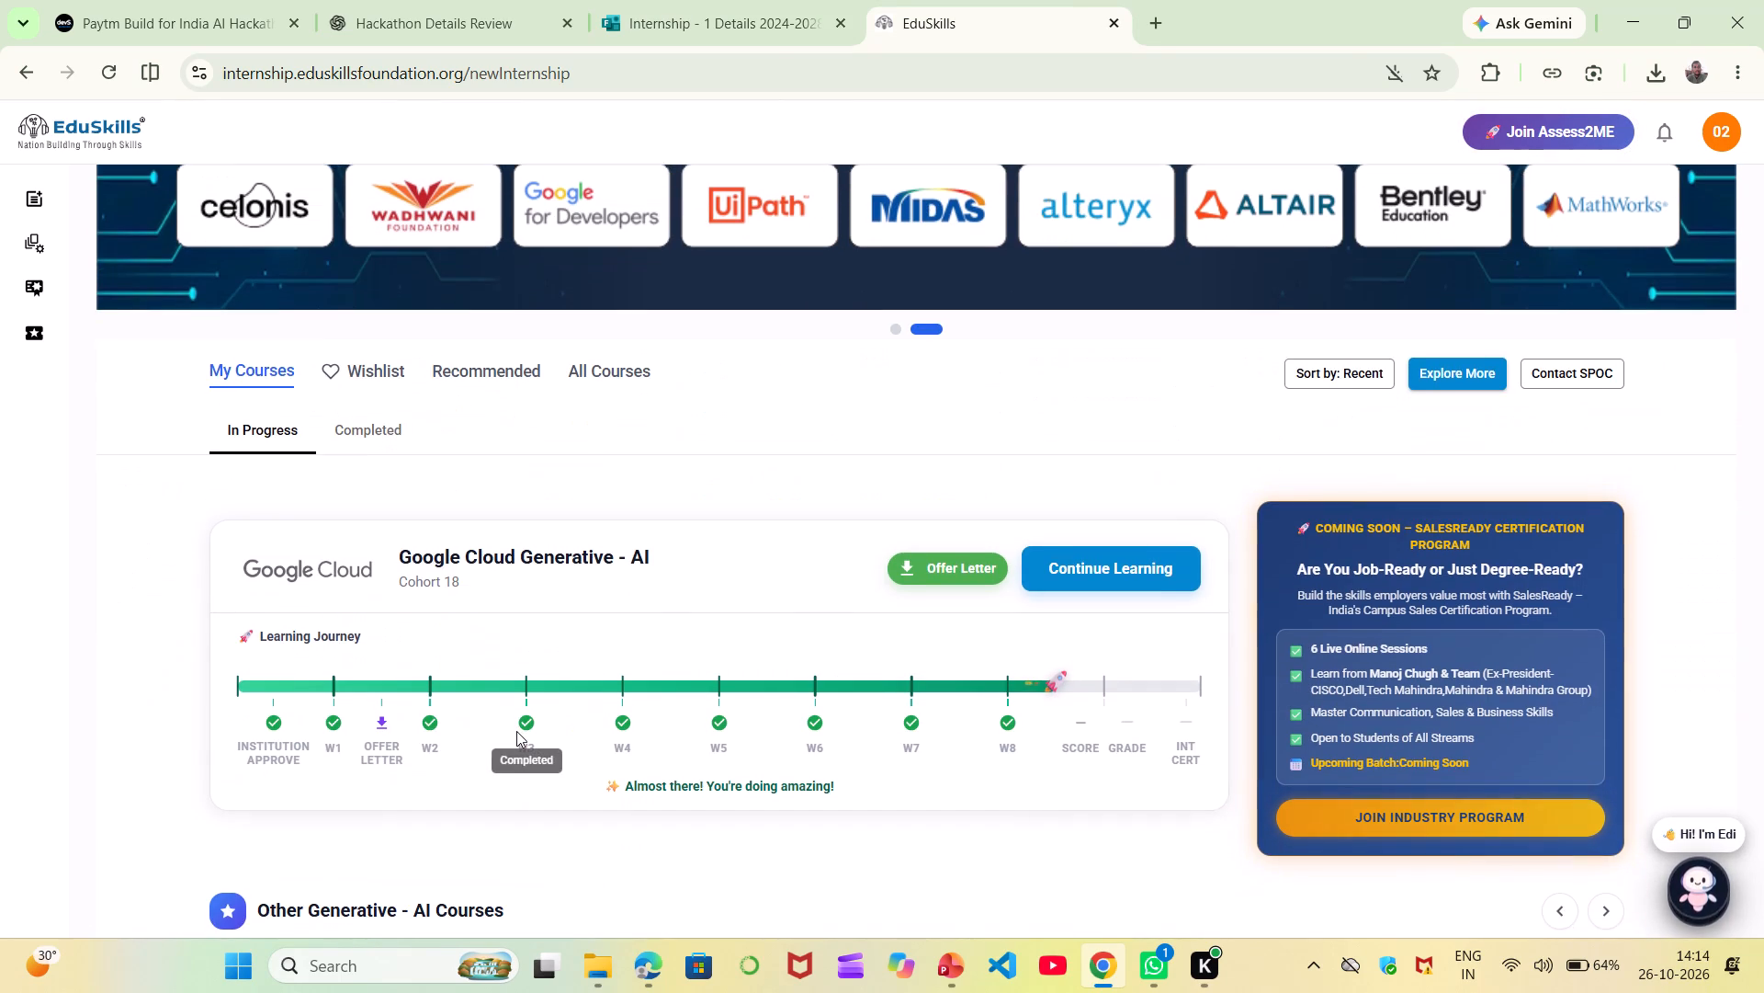
{"action": "left_click", "coordinate": [1106, 565]}
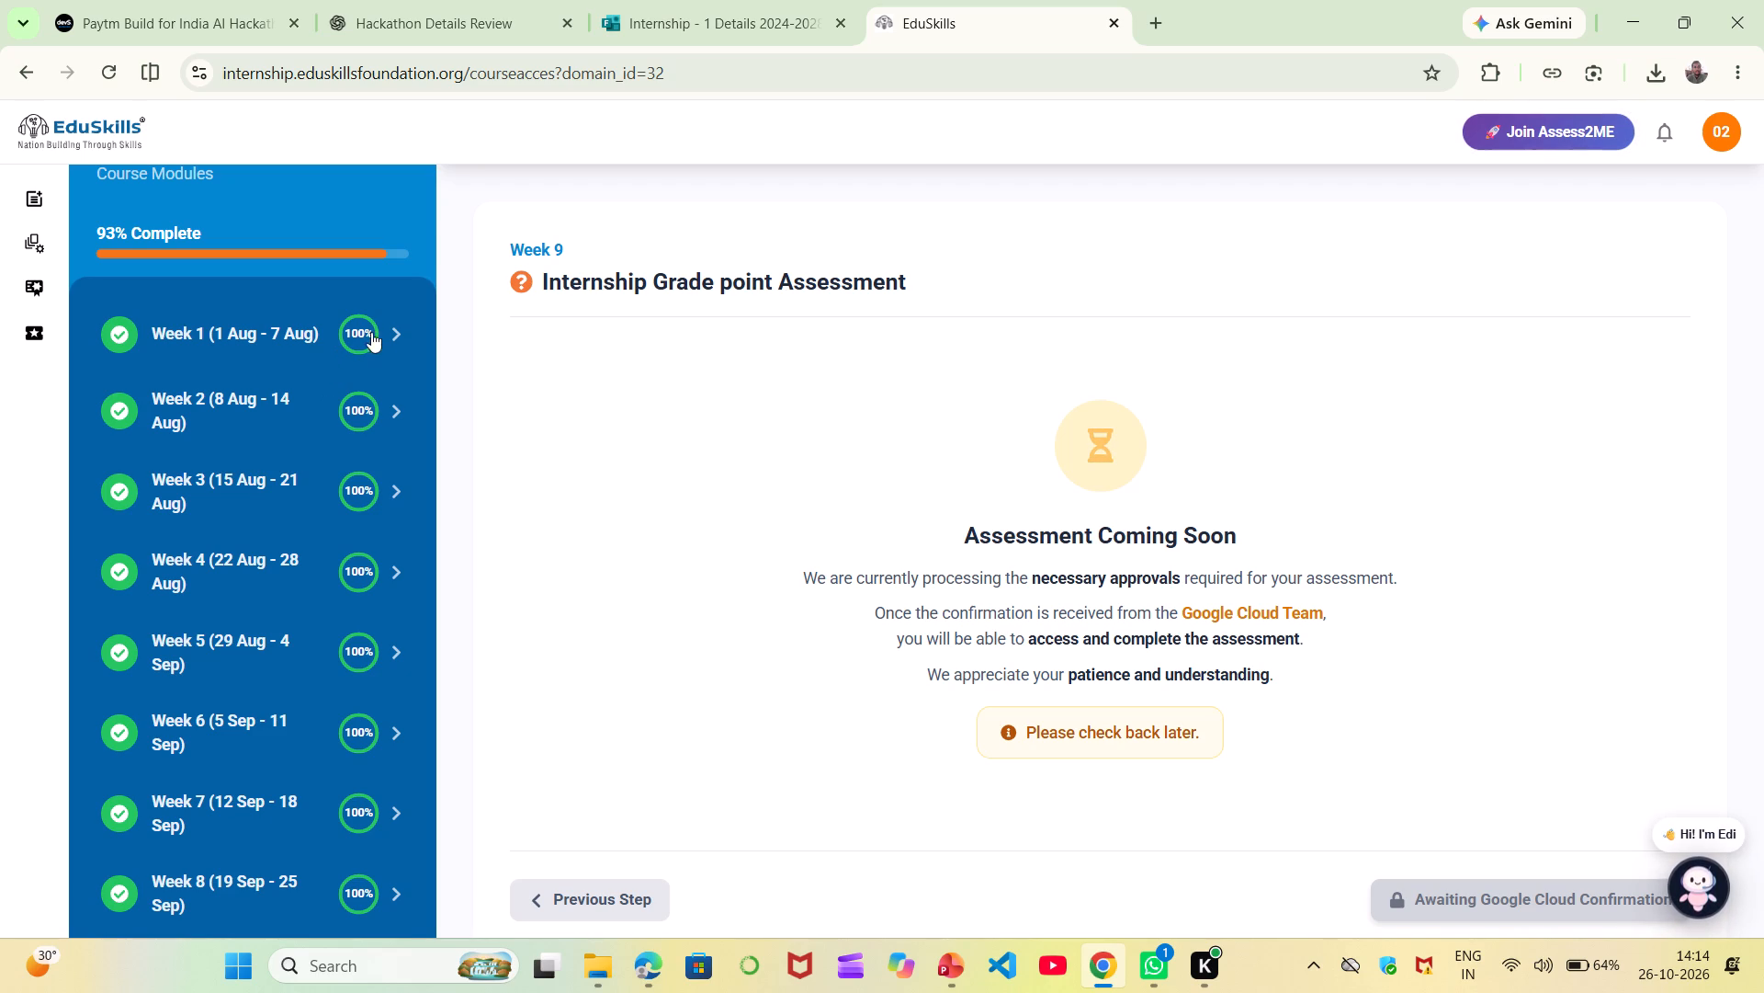
{"action": "left_click", "coordinate": [398, 329]}
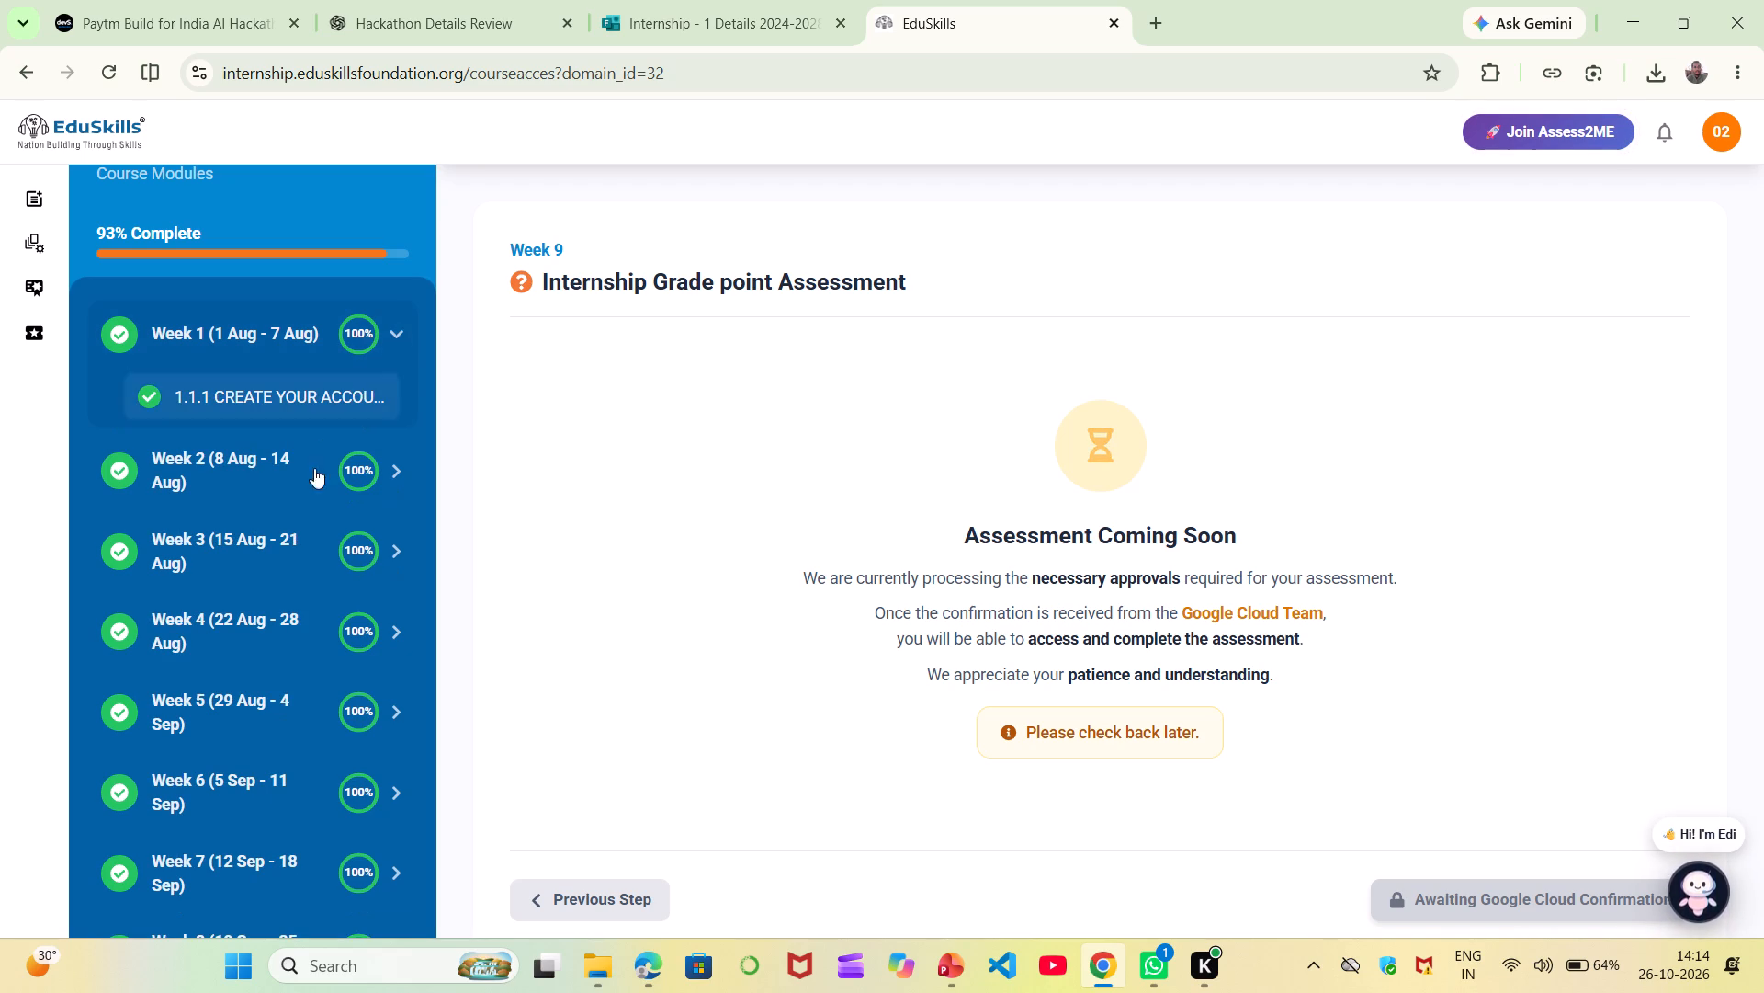
{"action": "scroll", "coordinate": [305, 488], "scroll_direction": "up", "scroll_amount": 1}
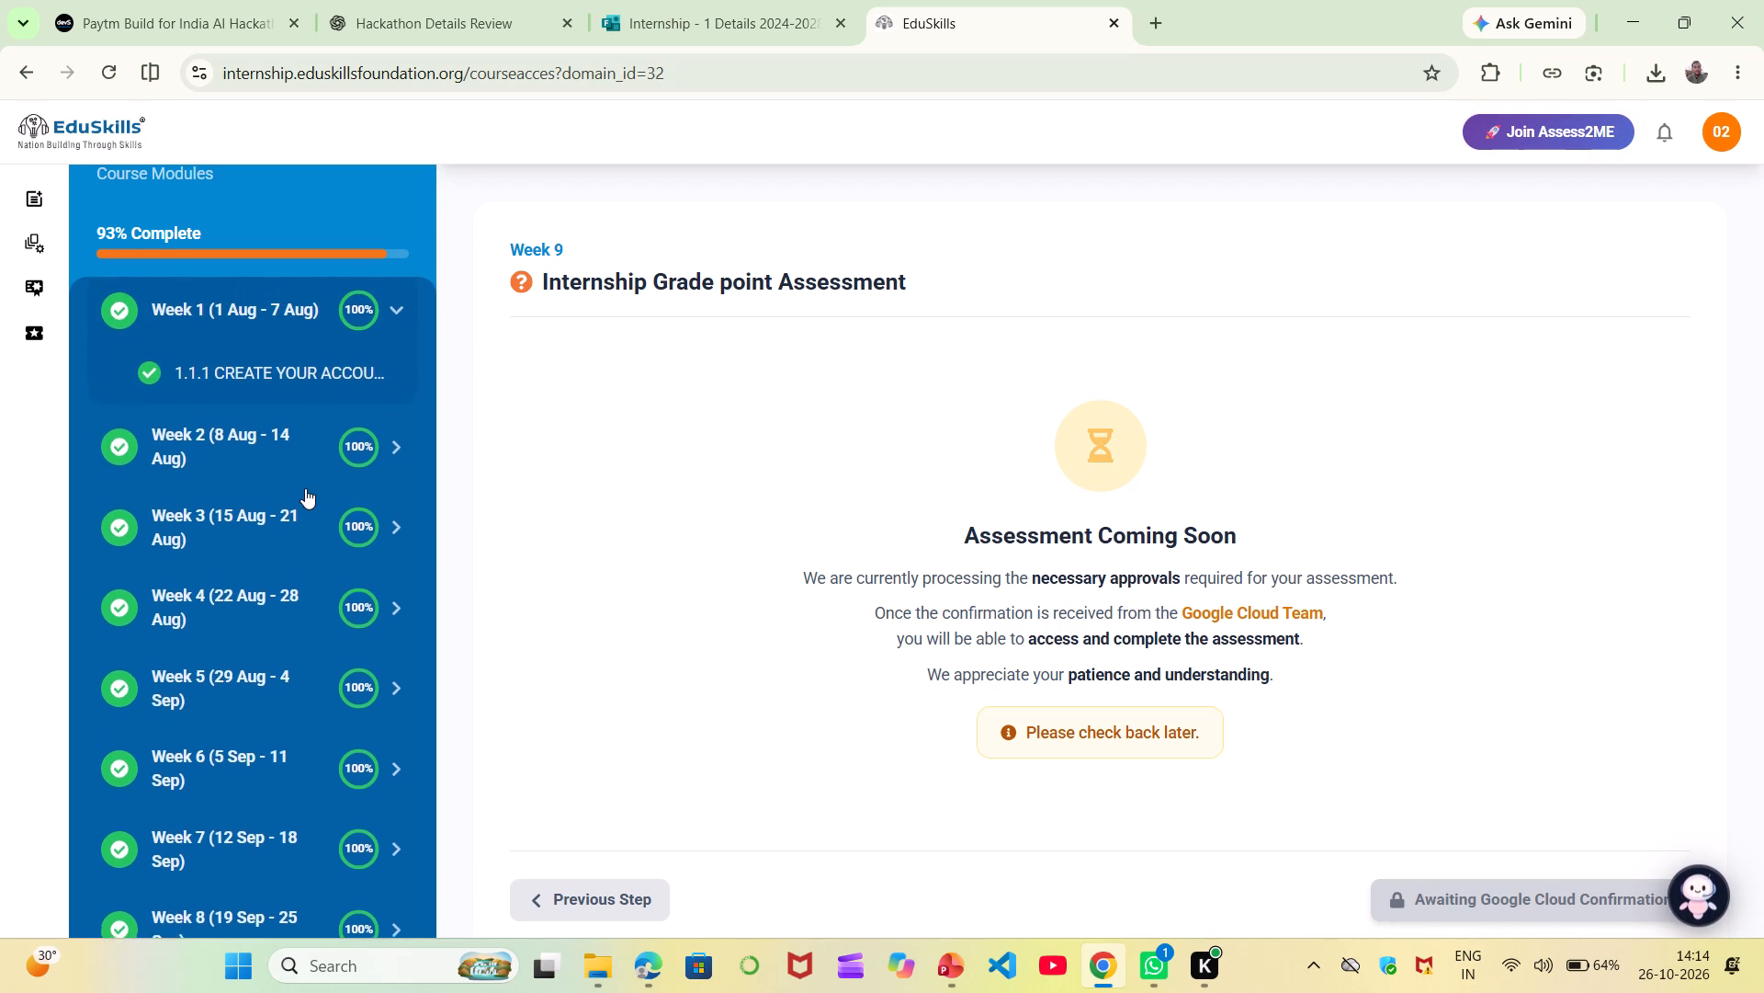
{"action": "scroll", "coordinate": [305, 488], "scroll_direction": "up", "scroll_amount": 1}
{"action": "scroll", "coordinate": [305, 488], "scroll_direction": "down", "scroll_amount": 4}
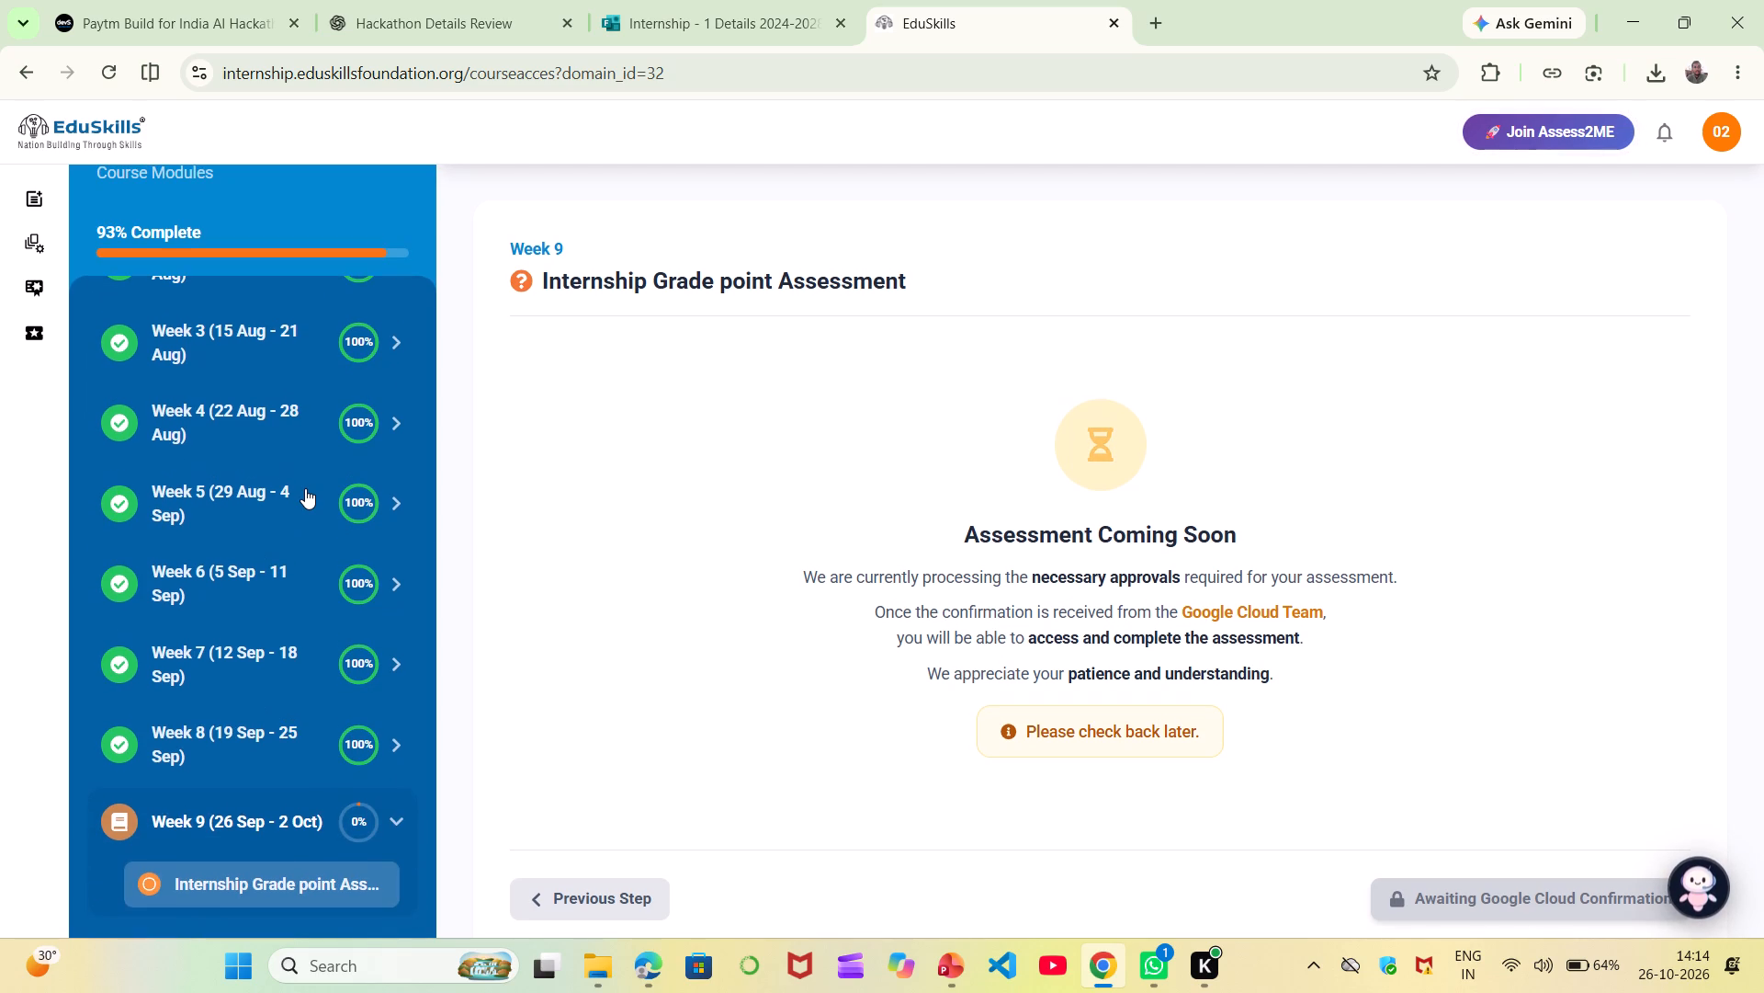
{"action": "left_click", "coordinate": [408, 835]}
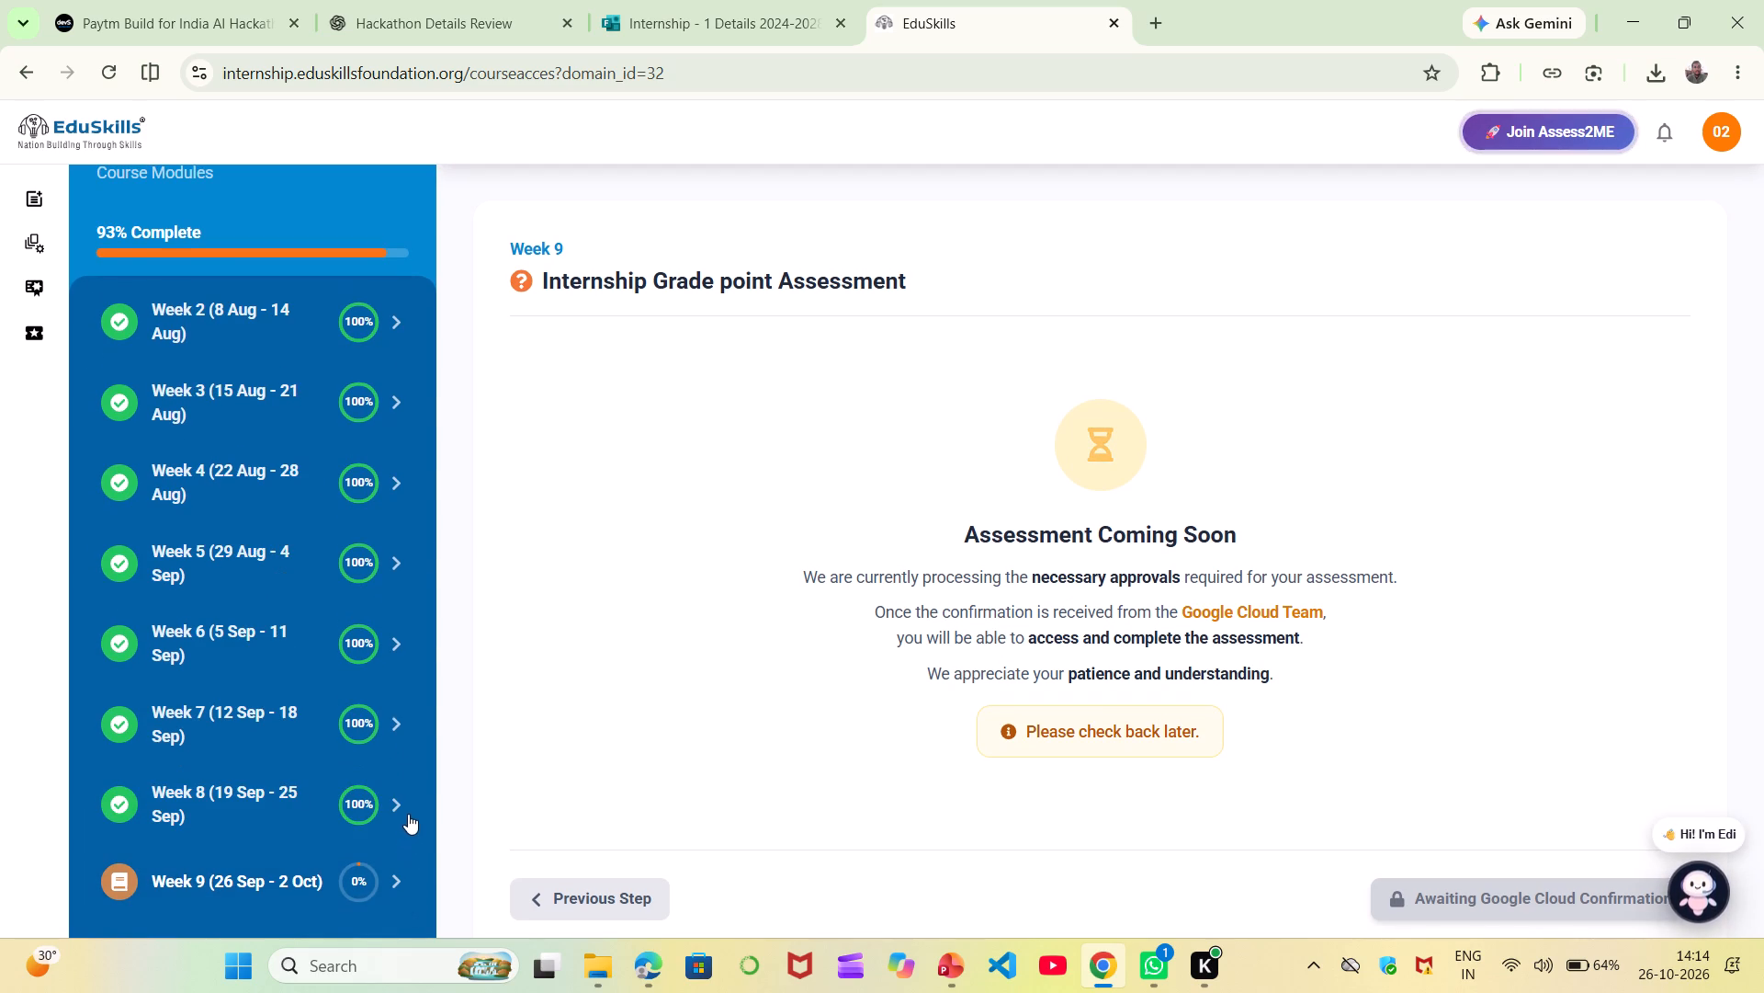
{"action": "scroll", "coordinate": [406, 871], "scroll_direction": "down", "scroll_amount": 1}
{"action": "scroll", "coordinate": [319, 841], "scroll_direction": "down", "scroll_amount": 1}
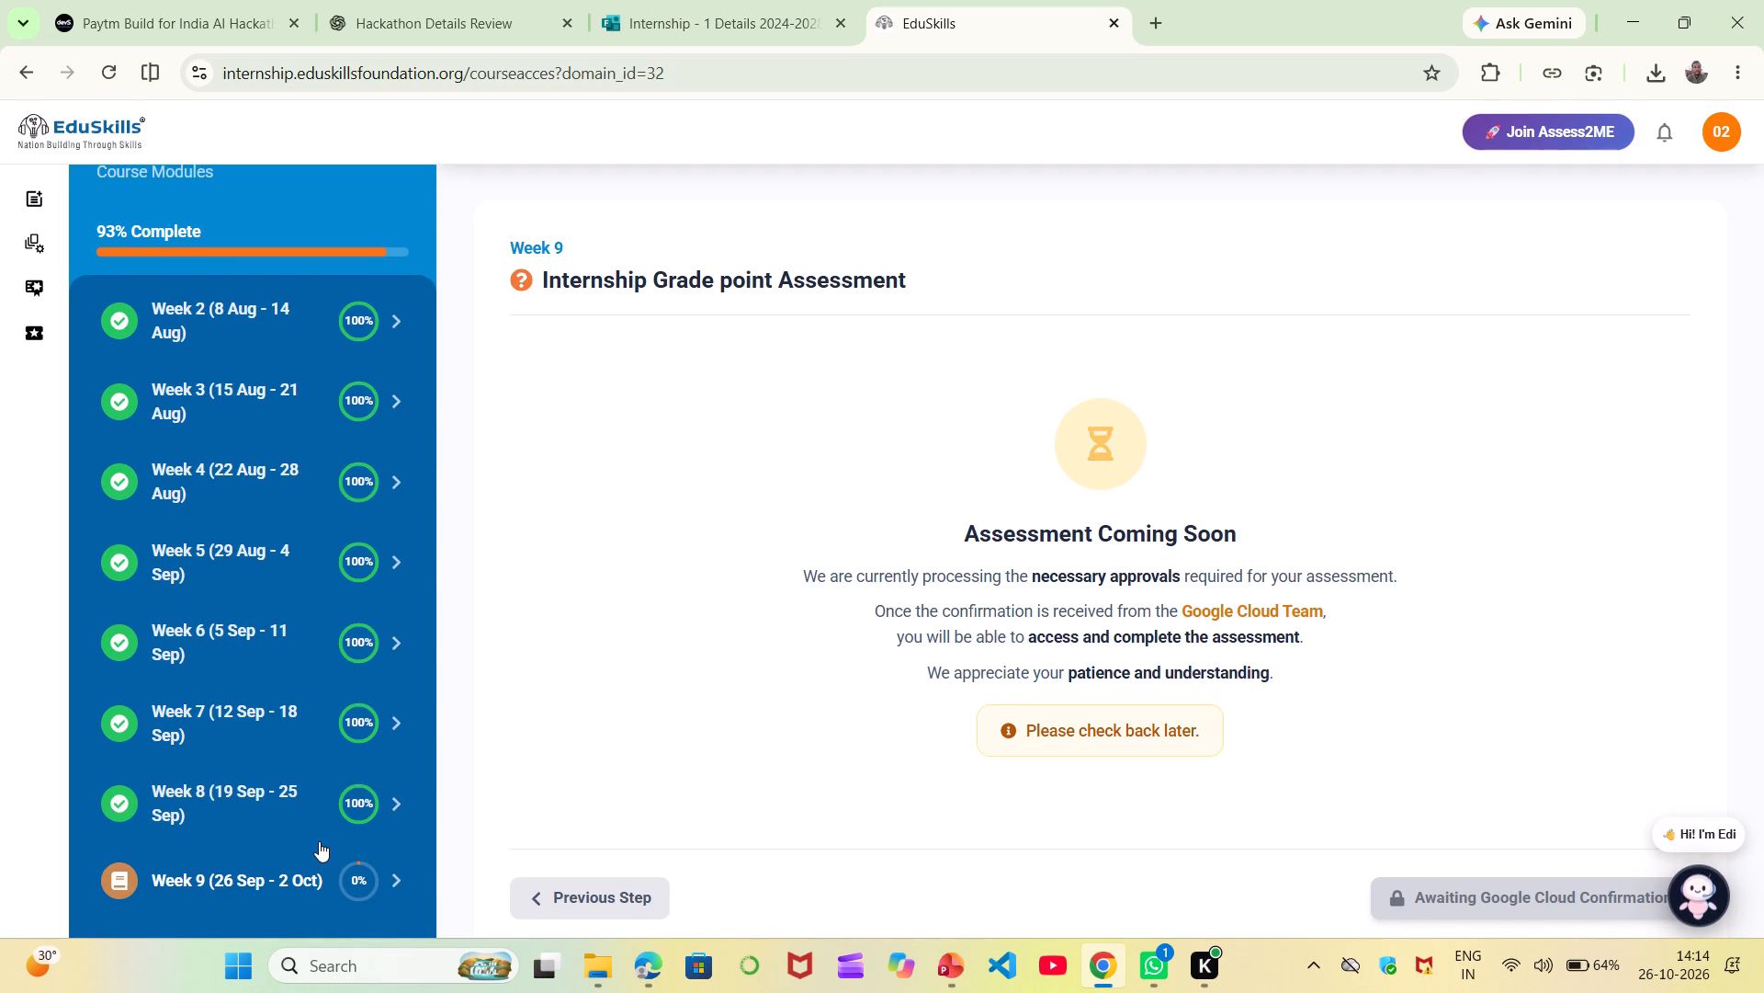
{"action": "scroll", "coordinate": [319, 841], "scroll_direction": "down", "scroll_amount": 1}
{"action": "left_click", "coordinate": [402, 884]}
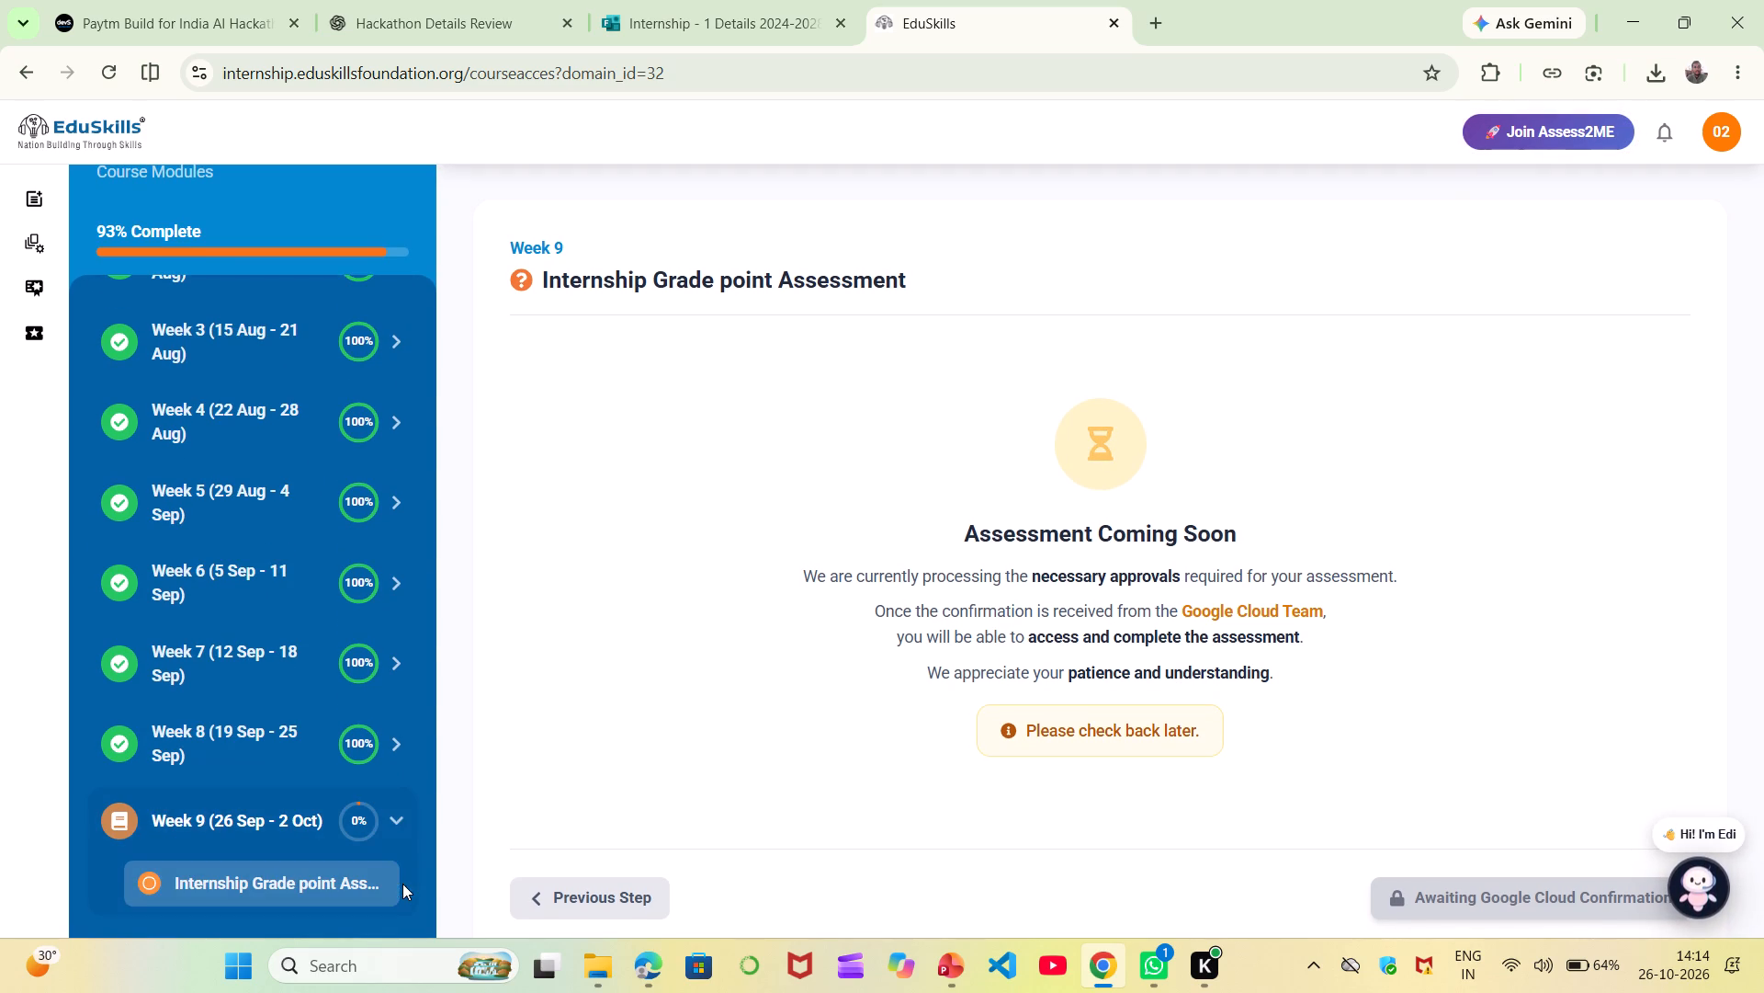
{"action": "scroll", "coordinate": [333, 497], "scroll_direction": "up", "scroll_amount": 4}
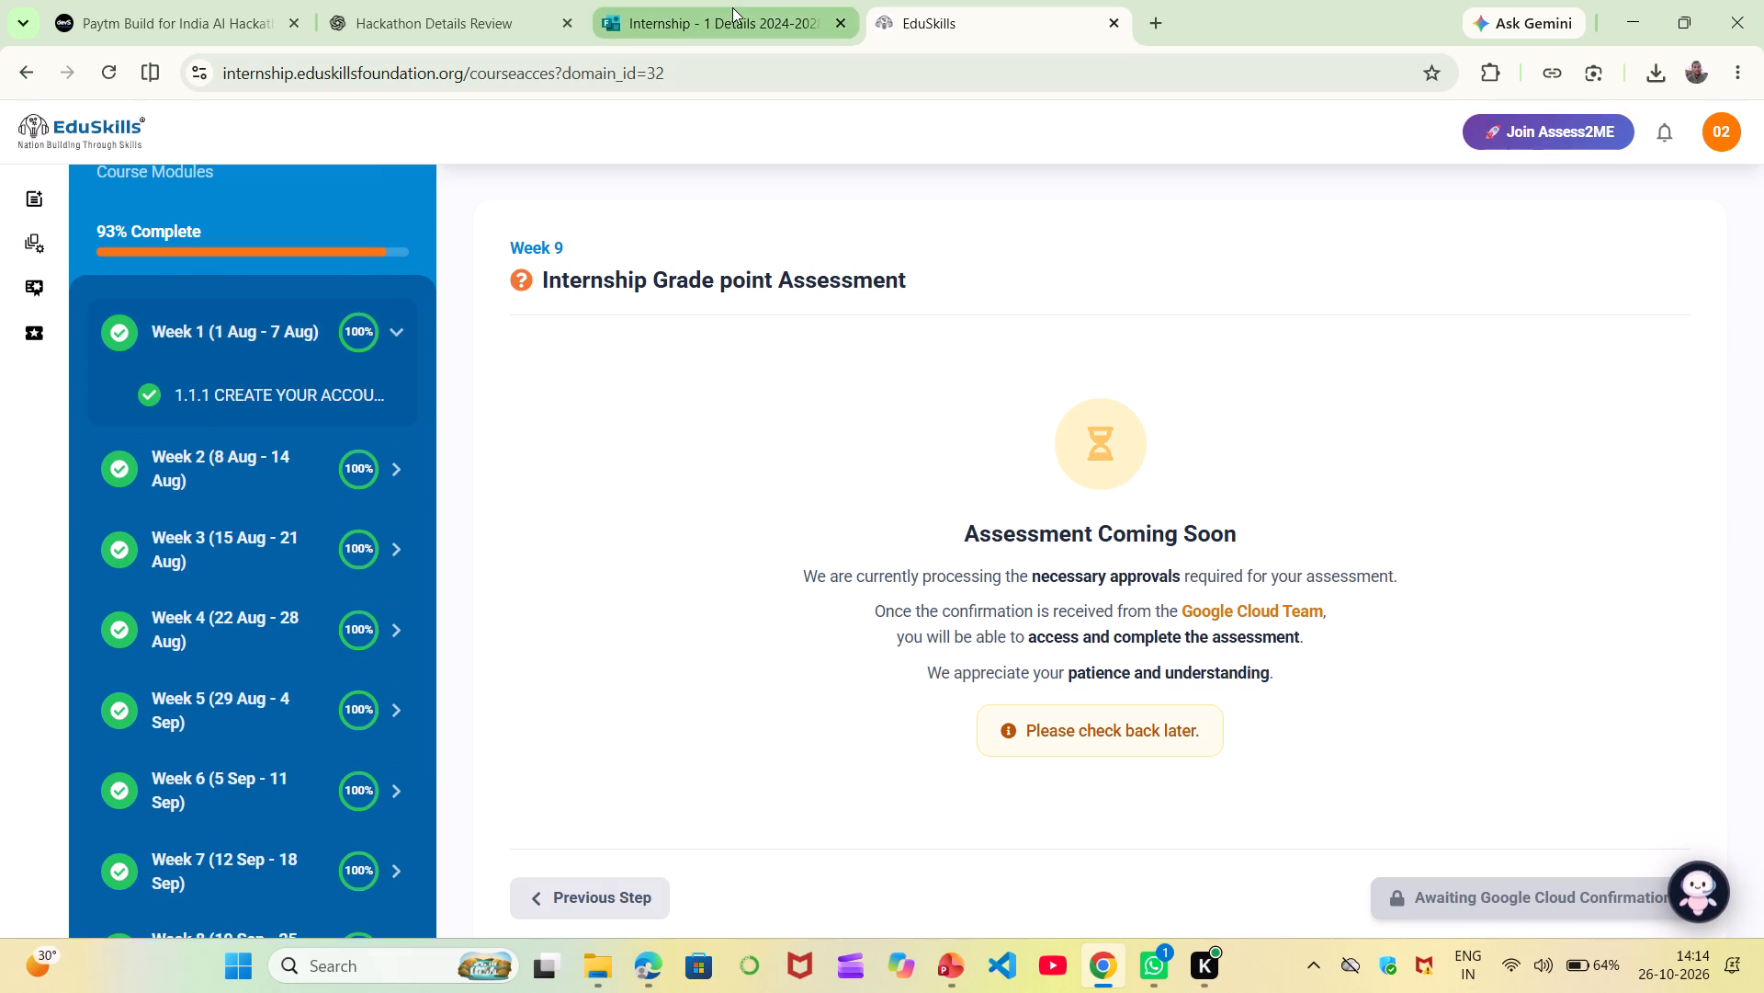
{"action": "left_click", "coordinate": [732, 8]}
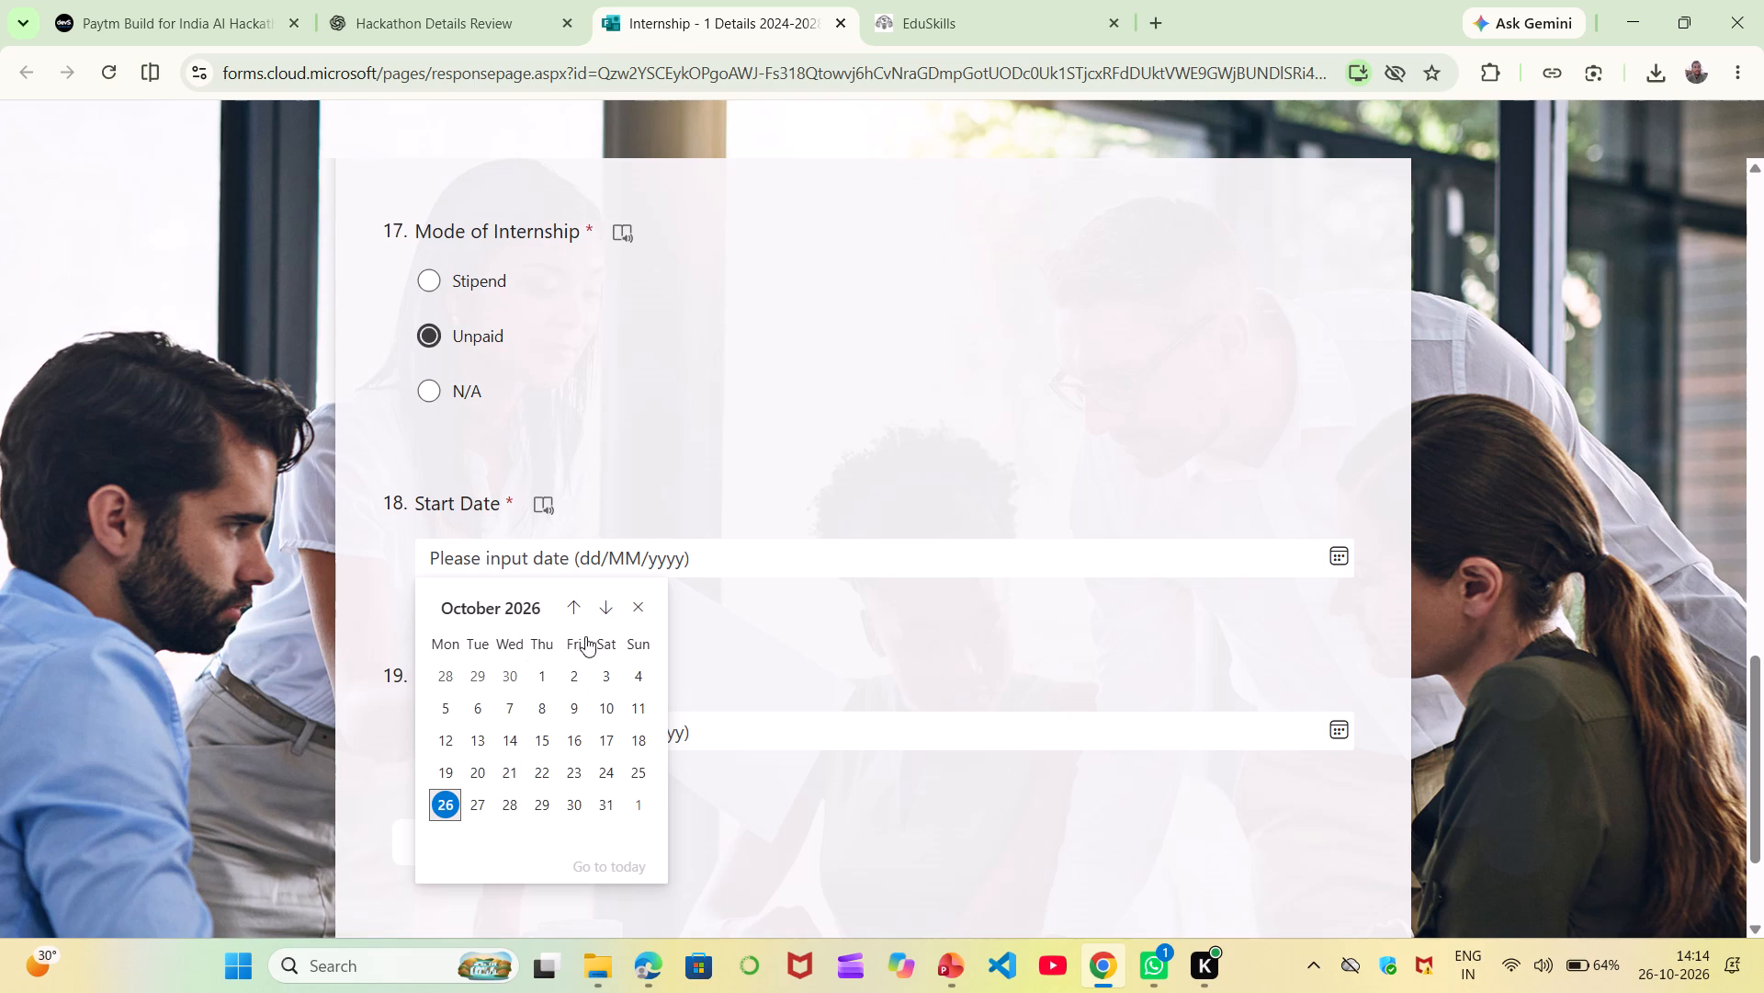
Set question 18, Start Date, to 01/08/2026 and question 19, End Date, to 02/10/2026.
{"action": "left_click", "coordinate": [576, 601]}
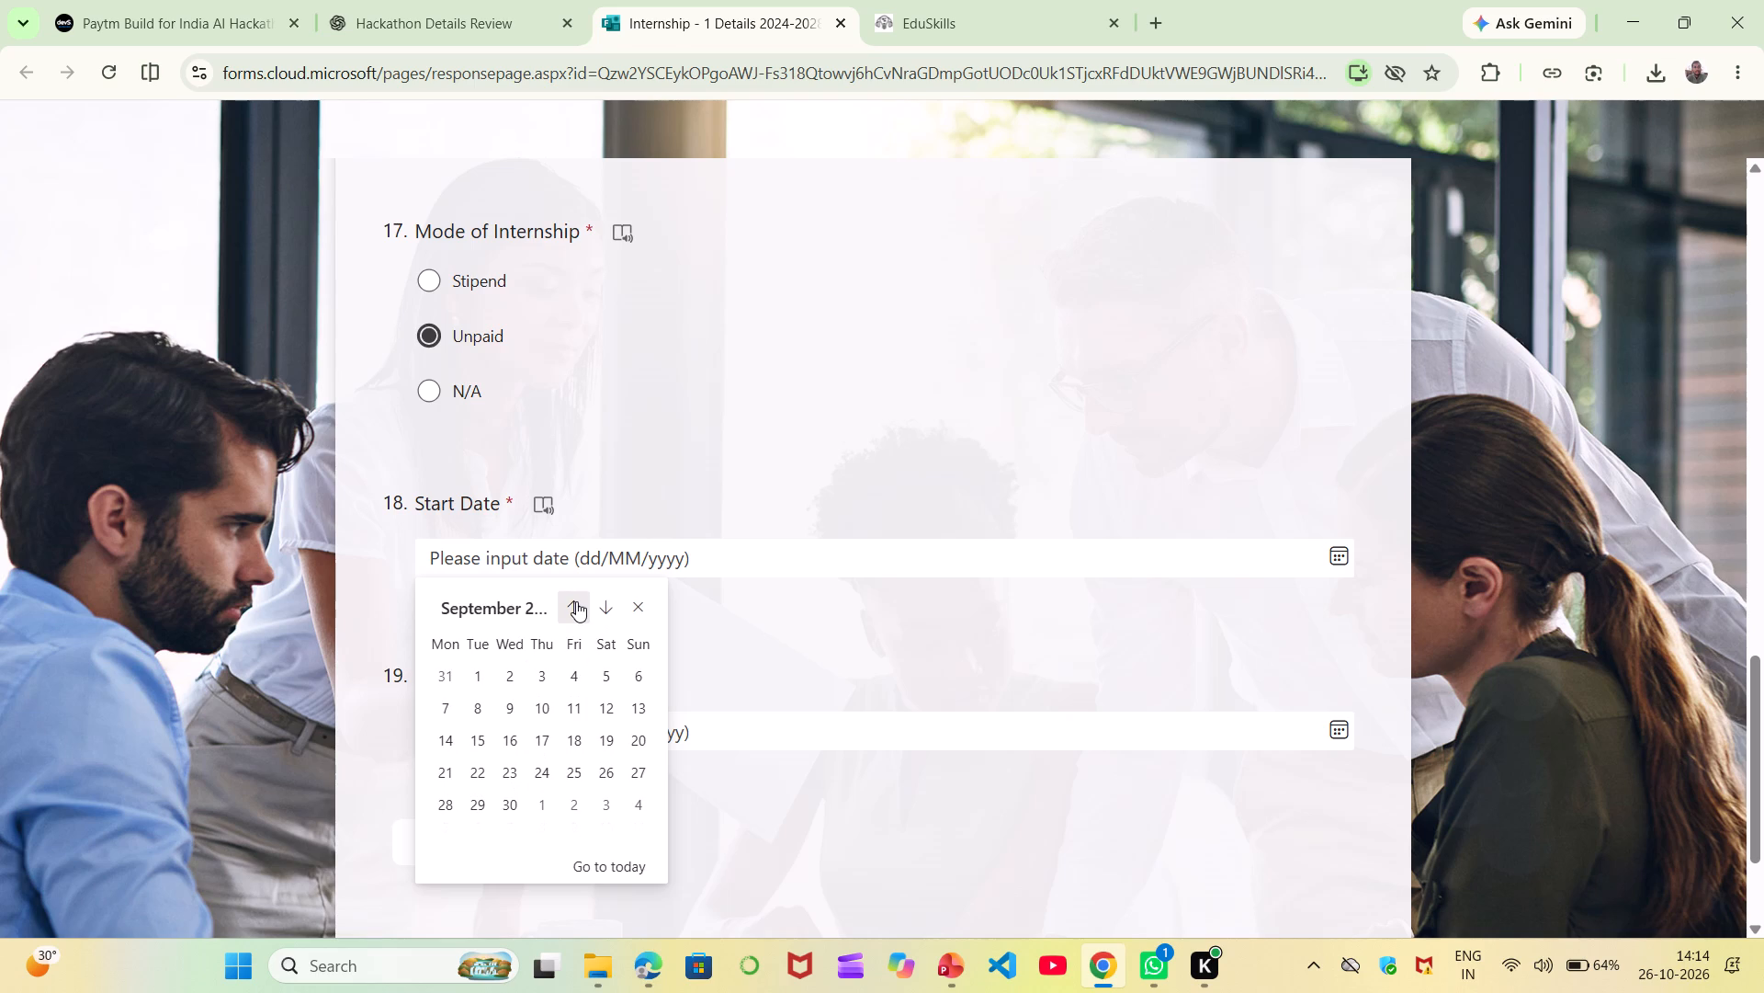
{"action": "left_click", "coordinate": [576, 601]}
{"action": "left_click", "coordinate": [613, 677]}
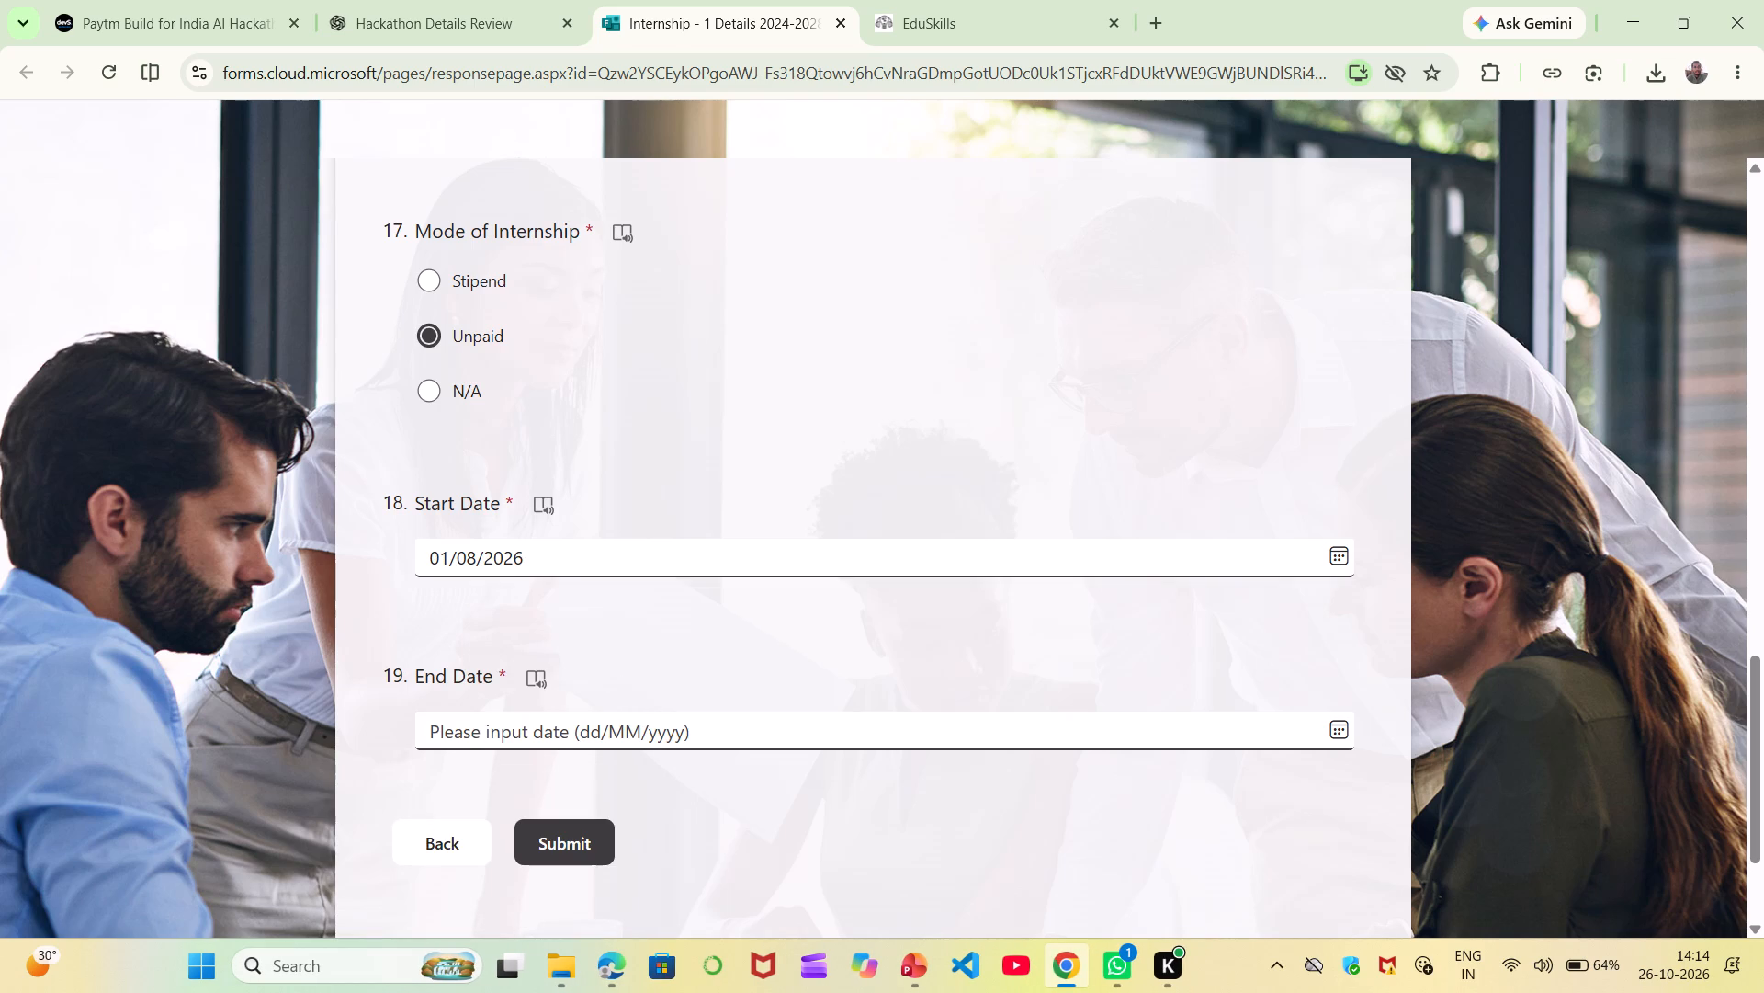
{"action": "left_click", "coordinate": [761, 740]}
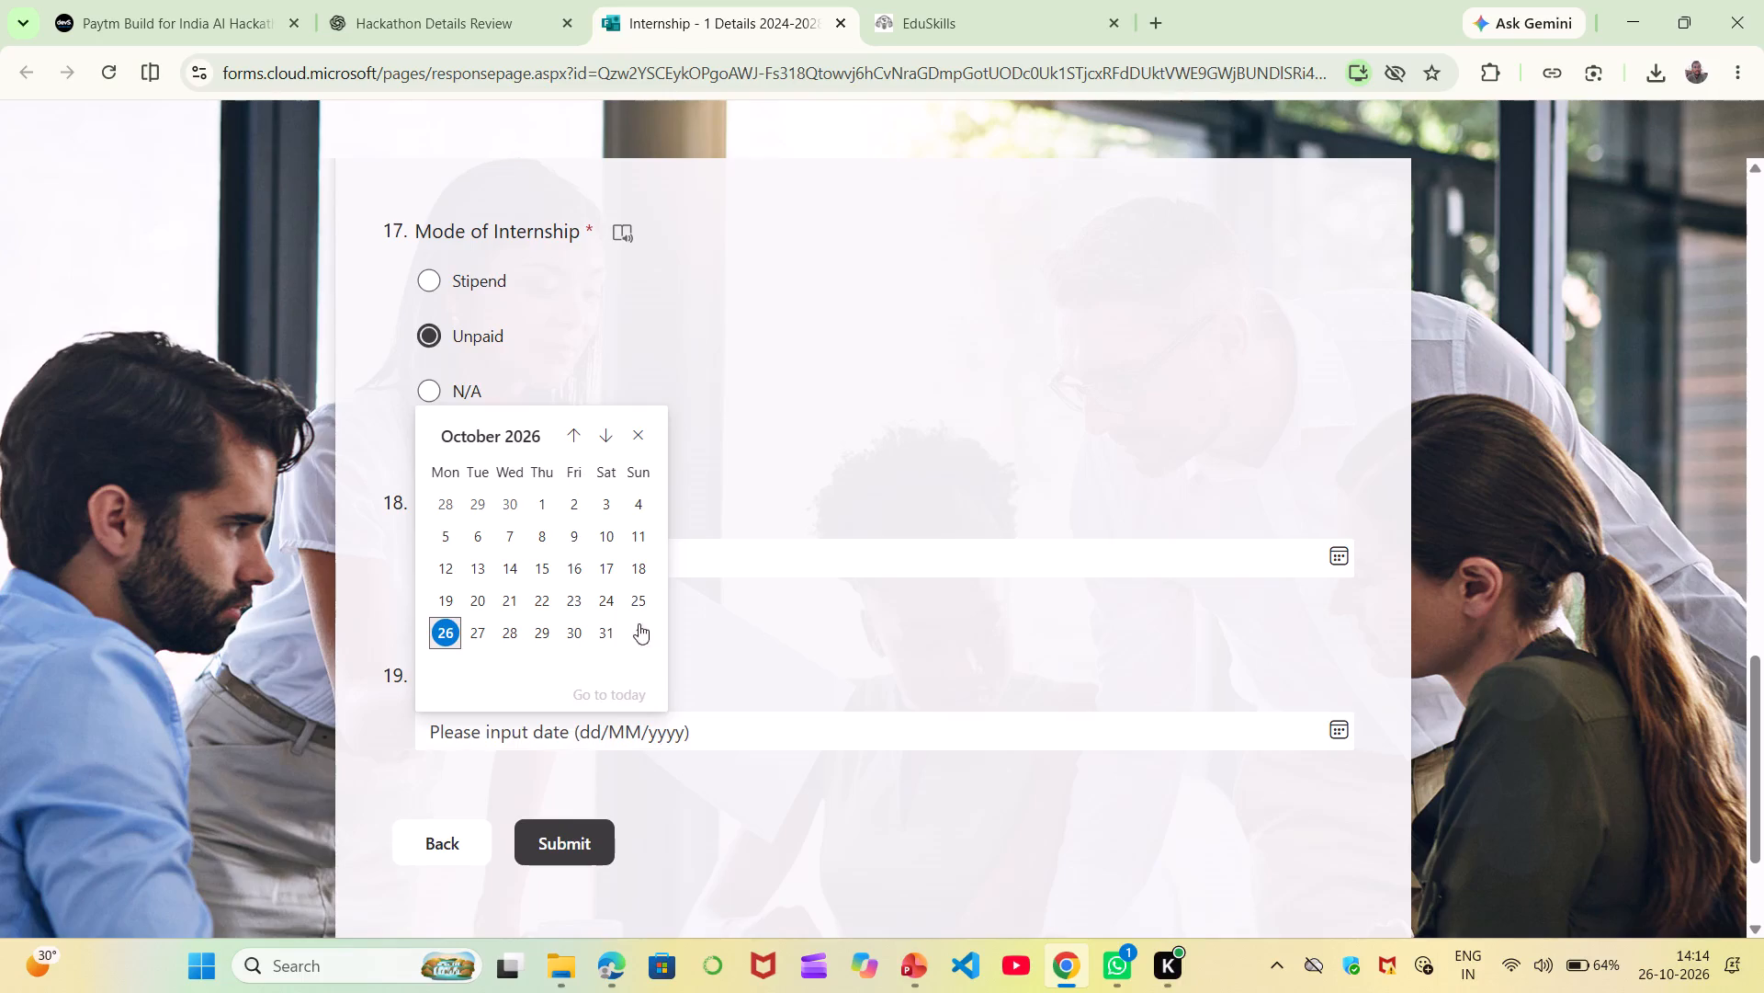
{"action": "left_click", "coordinate": [580, 513]}
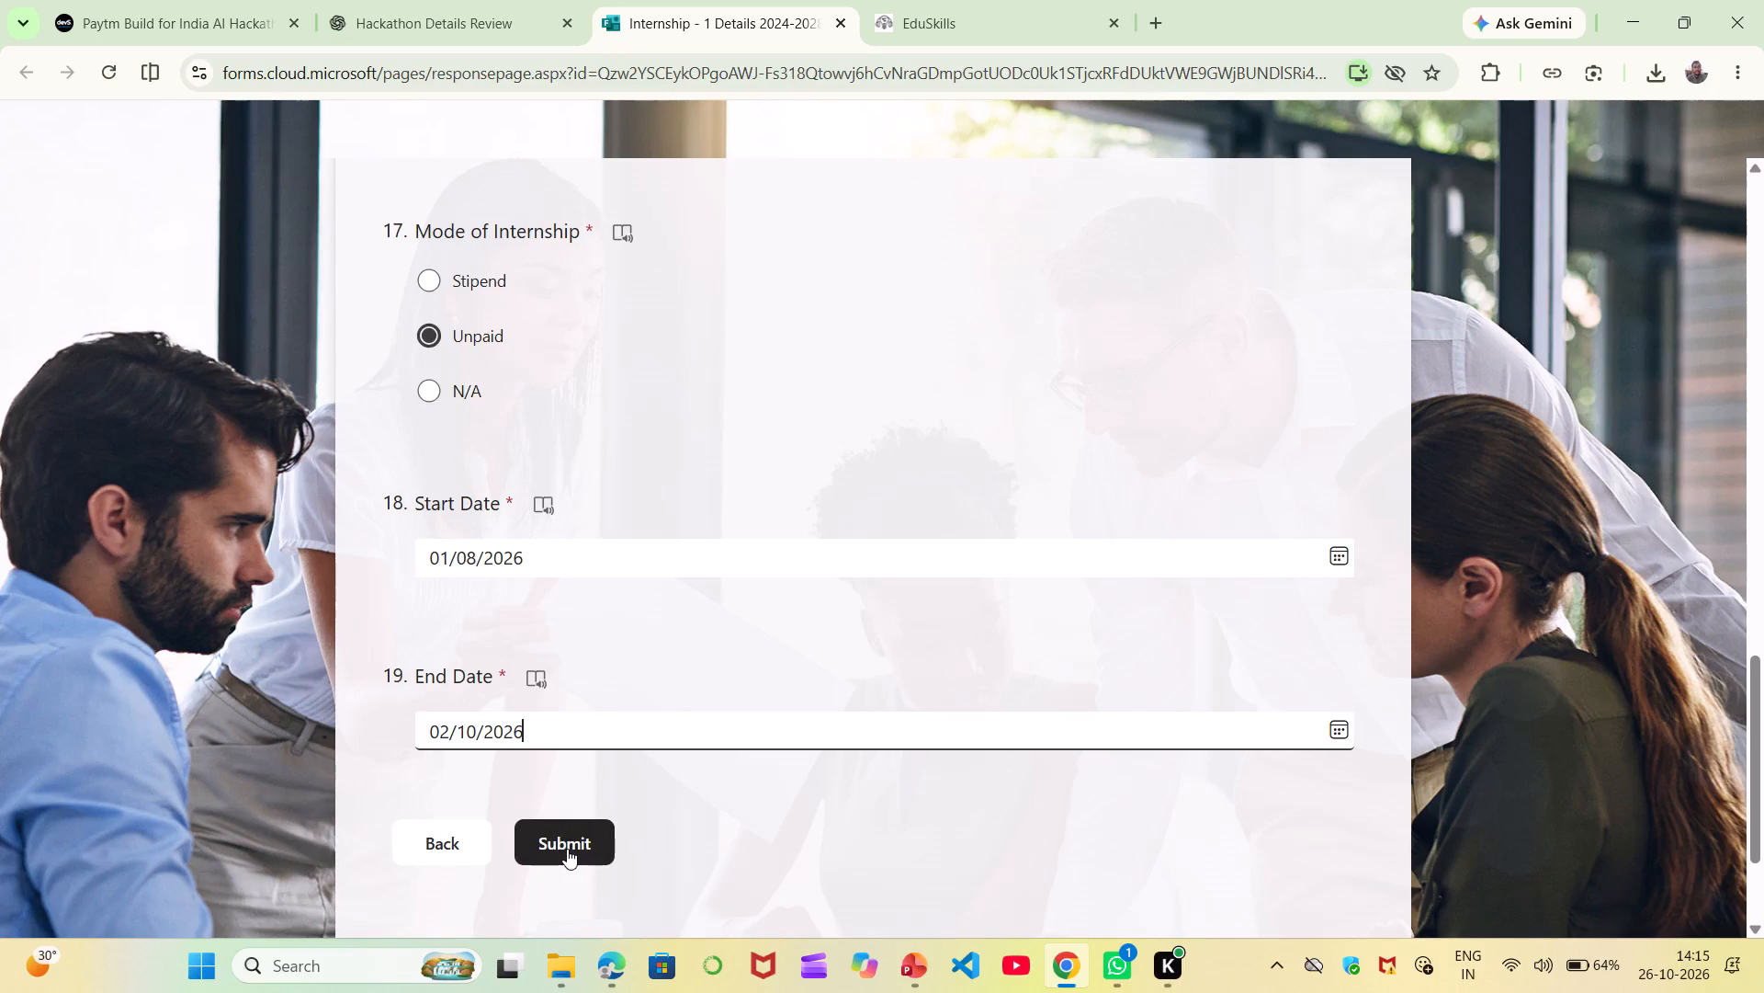
Review the answers entered in the Internship On going section, from the dates back up to question 9.
{"action": "scroll", "coordinate": [744, 576], "scroll_direction": "up", "scroll_amount": 4}
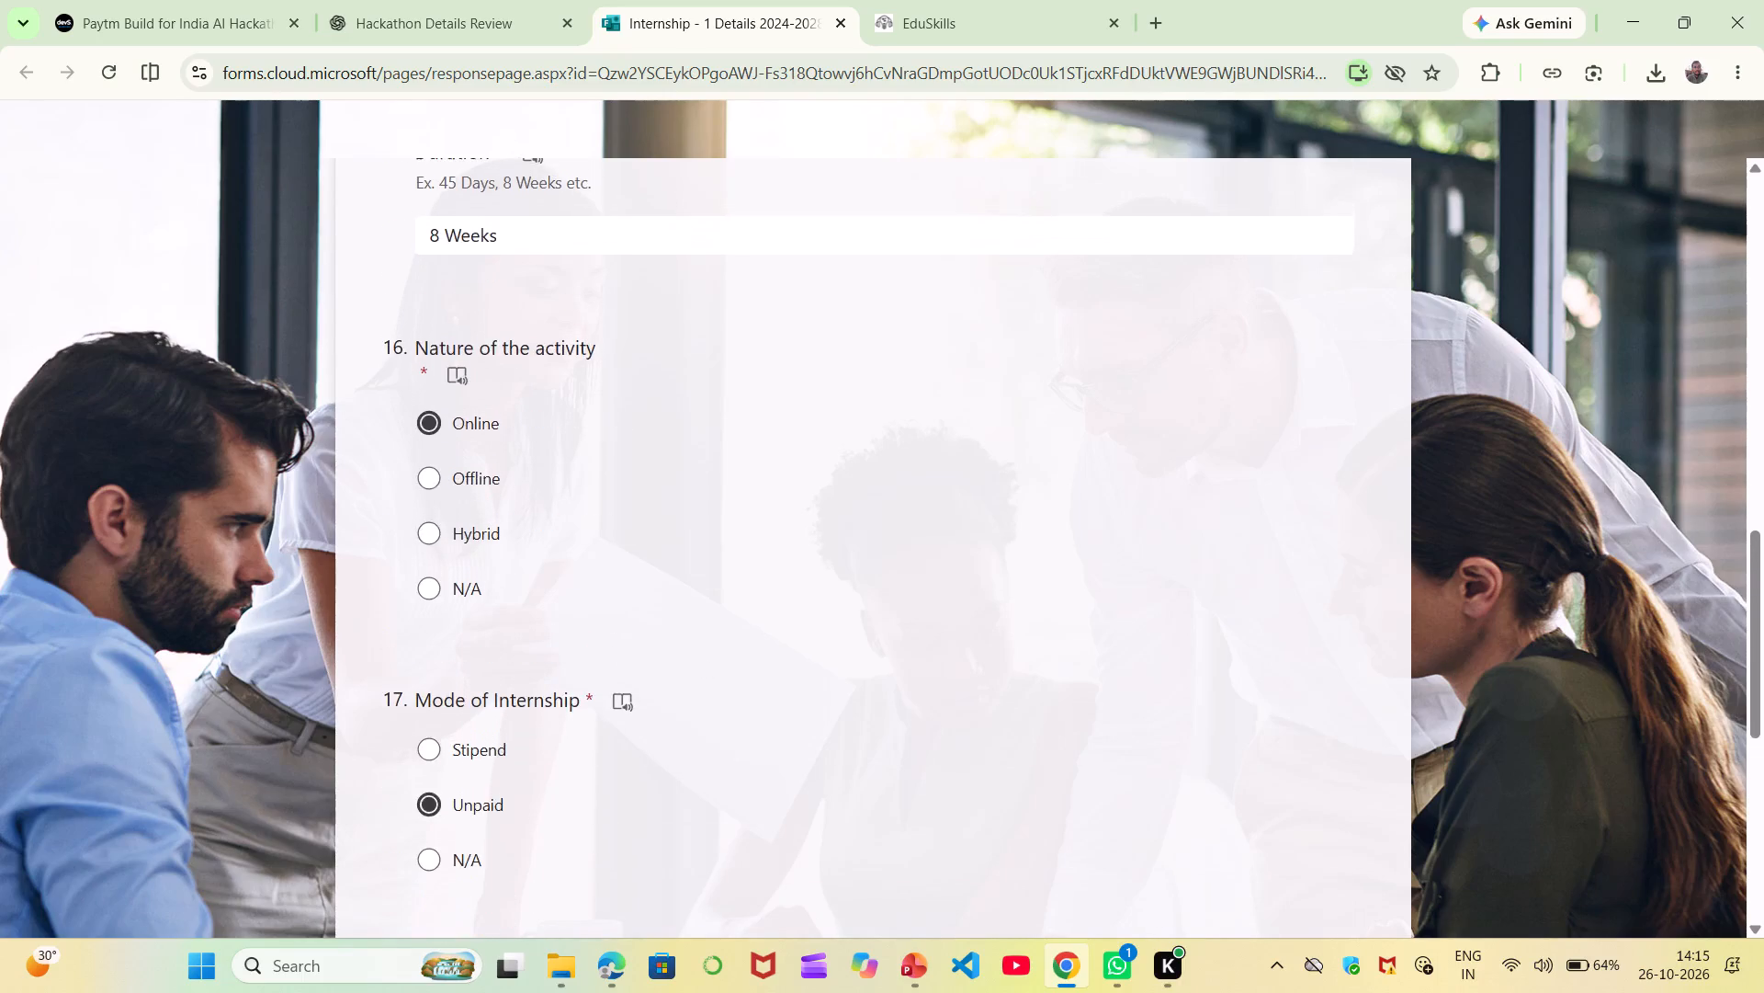
{"action": "scroll", "coordinate": [744, 576], "scroll_direction": "up", "scroll_amount": 4}
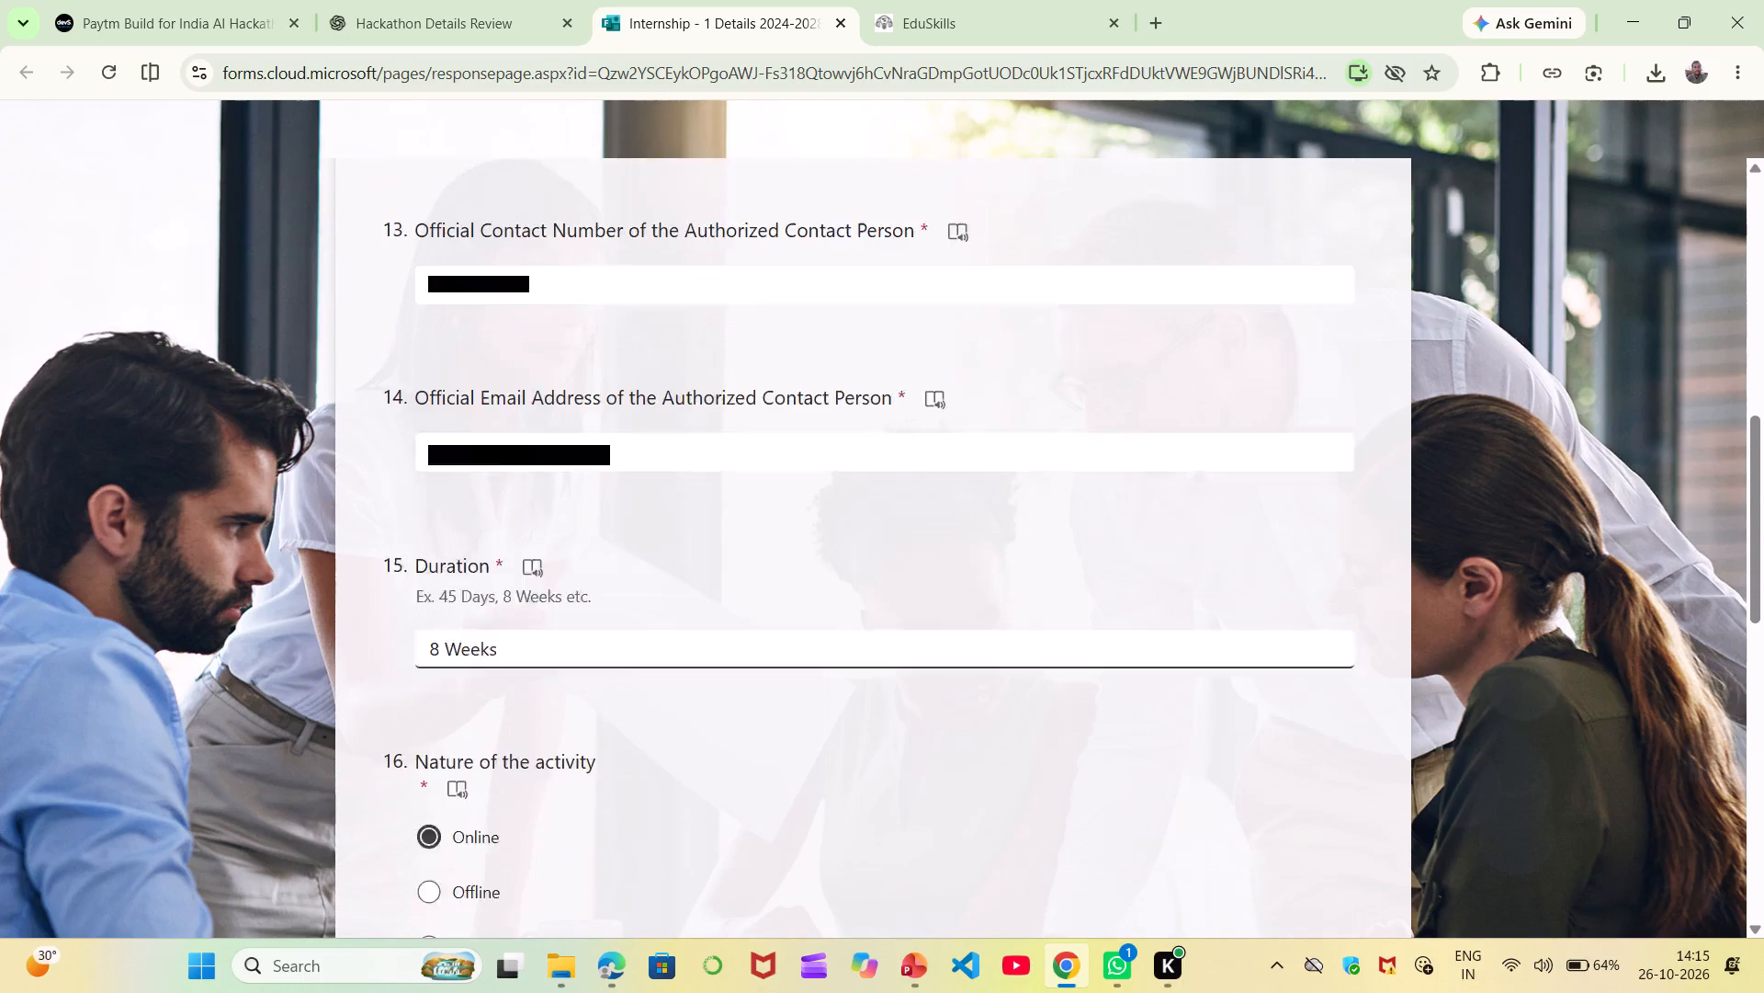
{"action": "scroll", "coordinate": [744, 576], "scroll_direction": "up", "scroll_amount": 5}
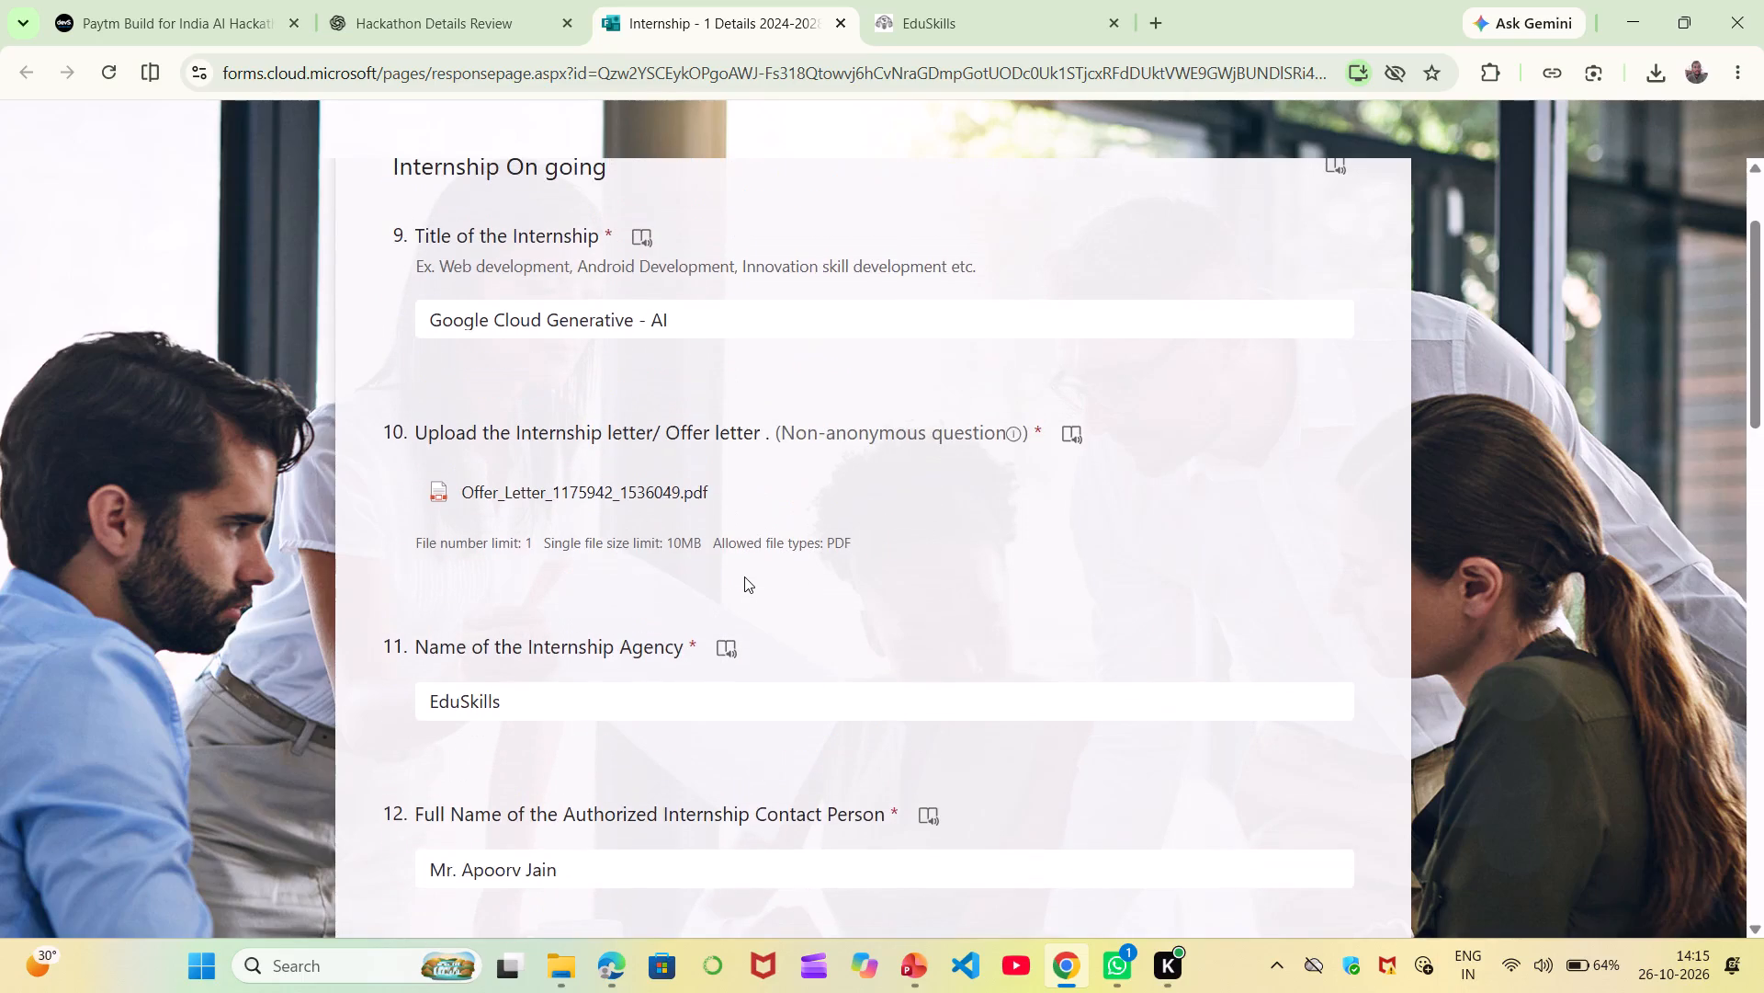
{"action": "scroll", "coordinate": [744, 576], "scroll_direction": "up", "scroll_amount": 1}
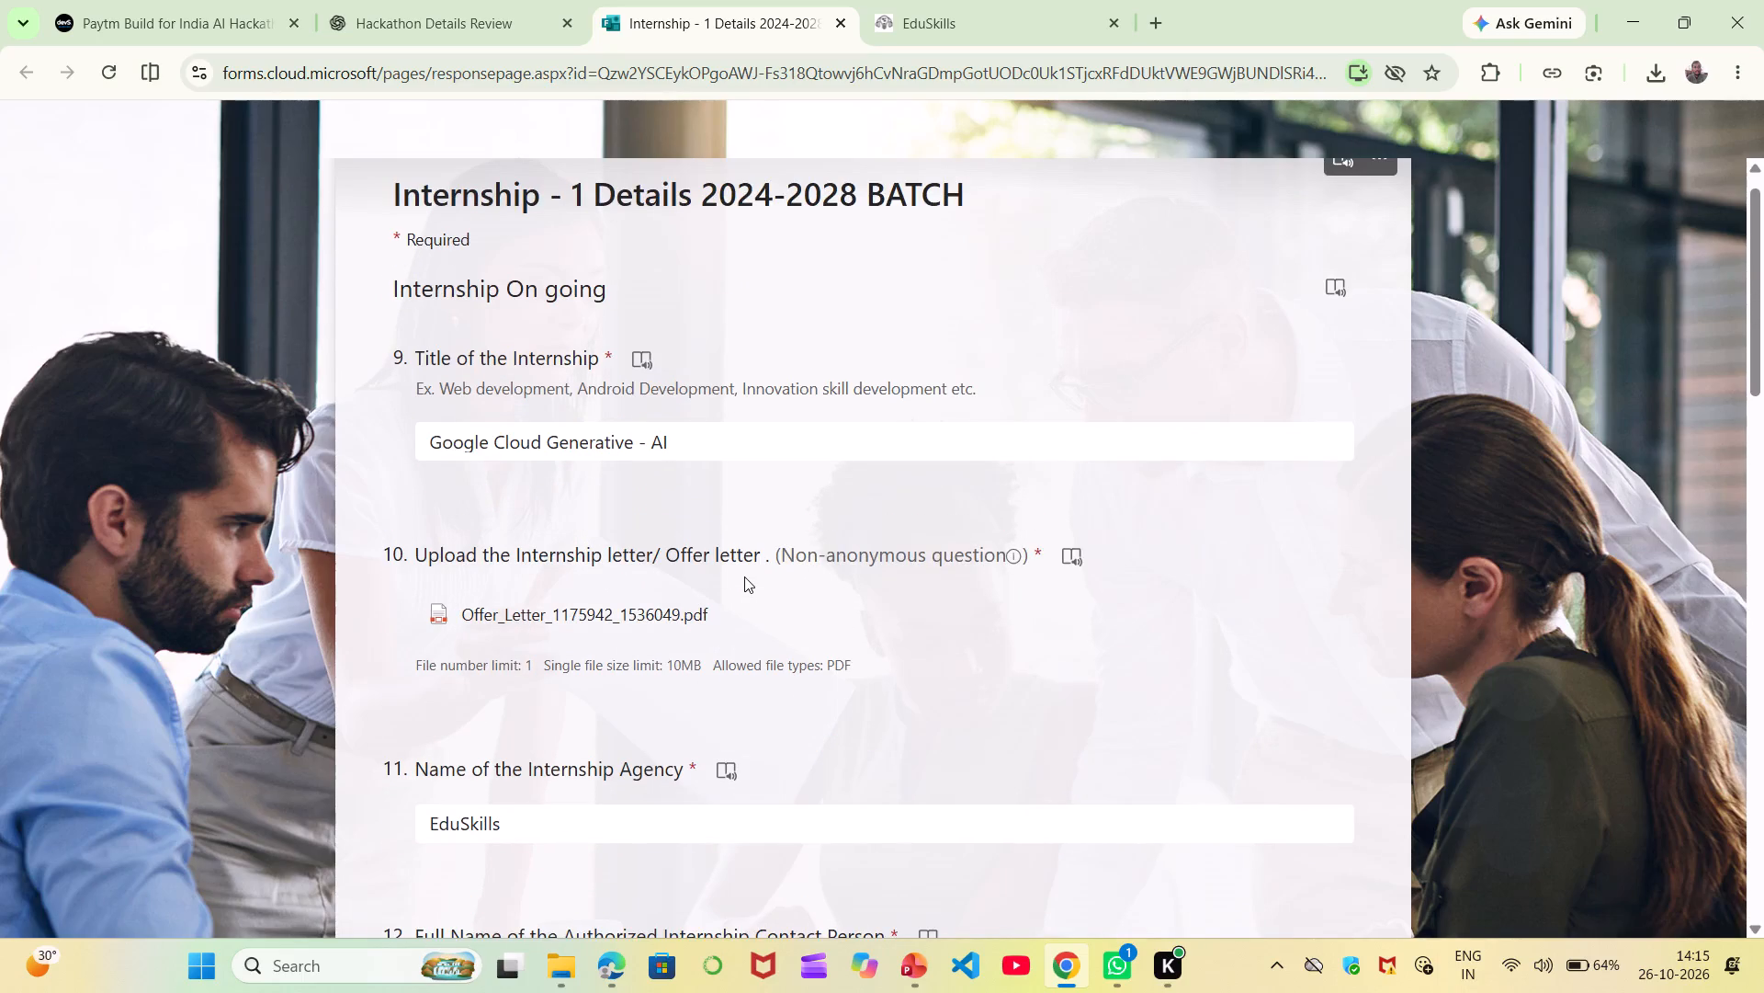
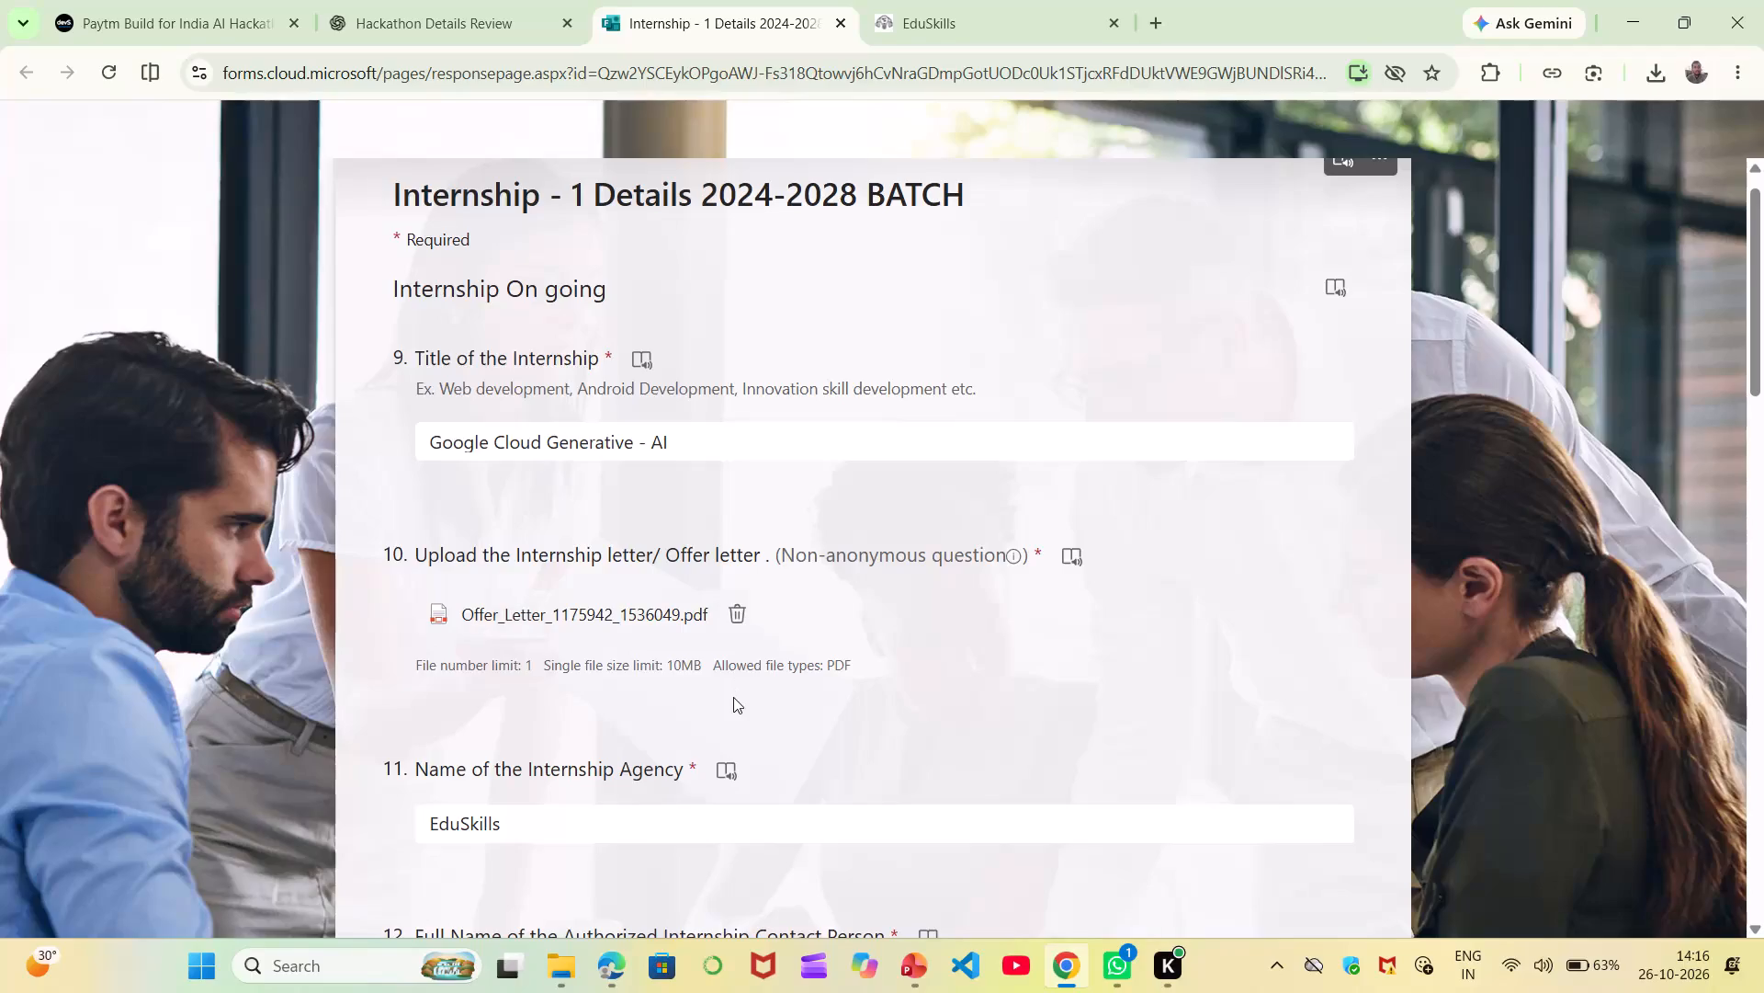
Recheck the answers entered in the Internship On going section, from question 9 down to question 17, Mode of Internship.
{"action": "scroll", "coordinate": [733, 697], "scroll_direction": "down", "scroll_amount": 4}
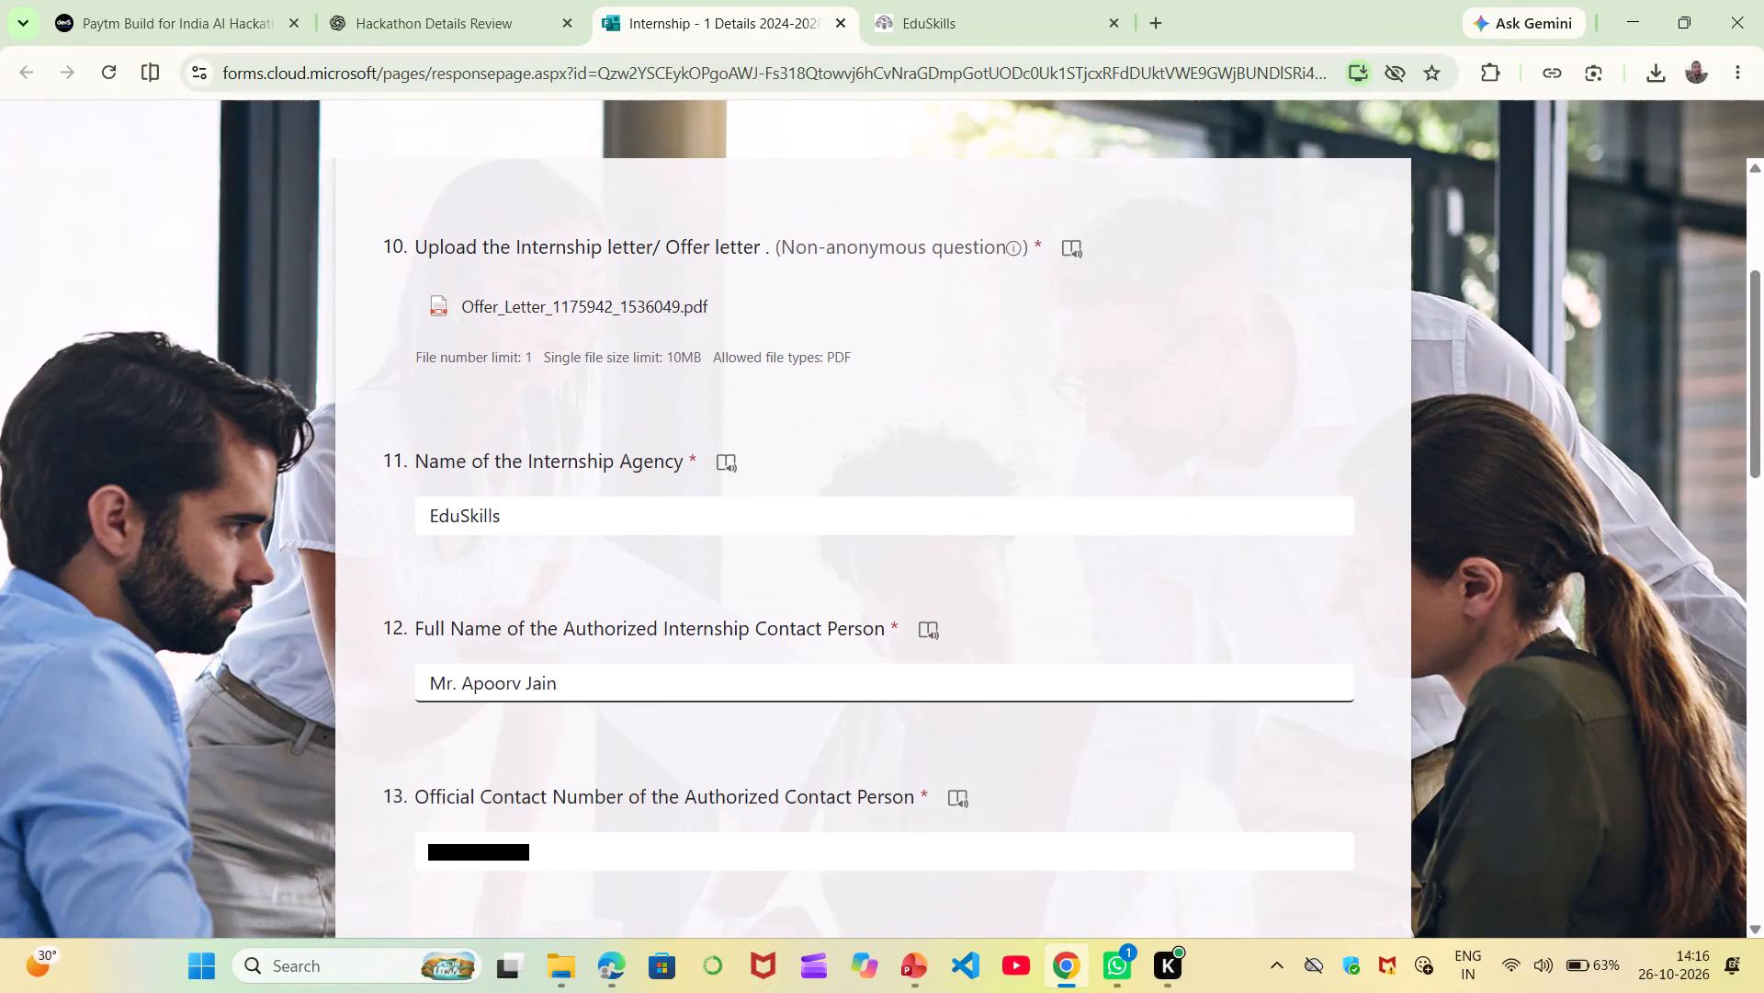
{"action": "scroll", "coordinate": [733, 697], "scroll_direction": "down", "scroll_amount": 1}
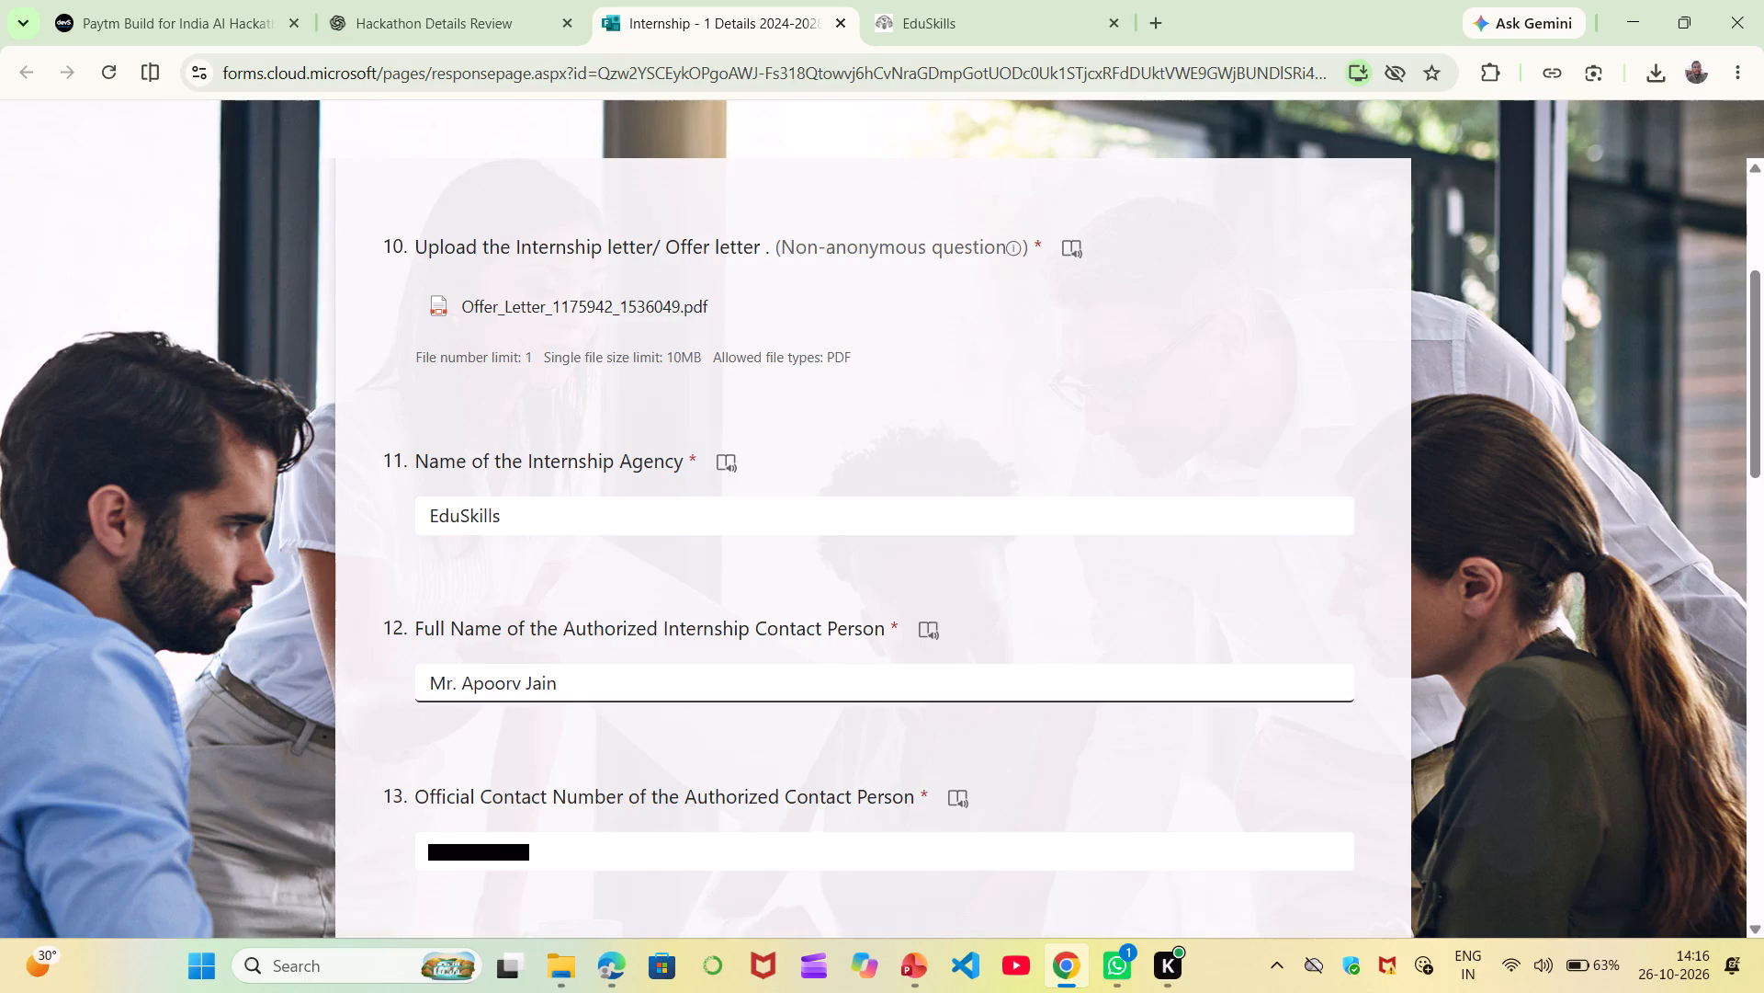
{"action": "scroll", "coordinate": [714, 773], "scroll_direction": "down", "scroll_amount": 3}
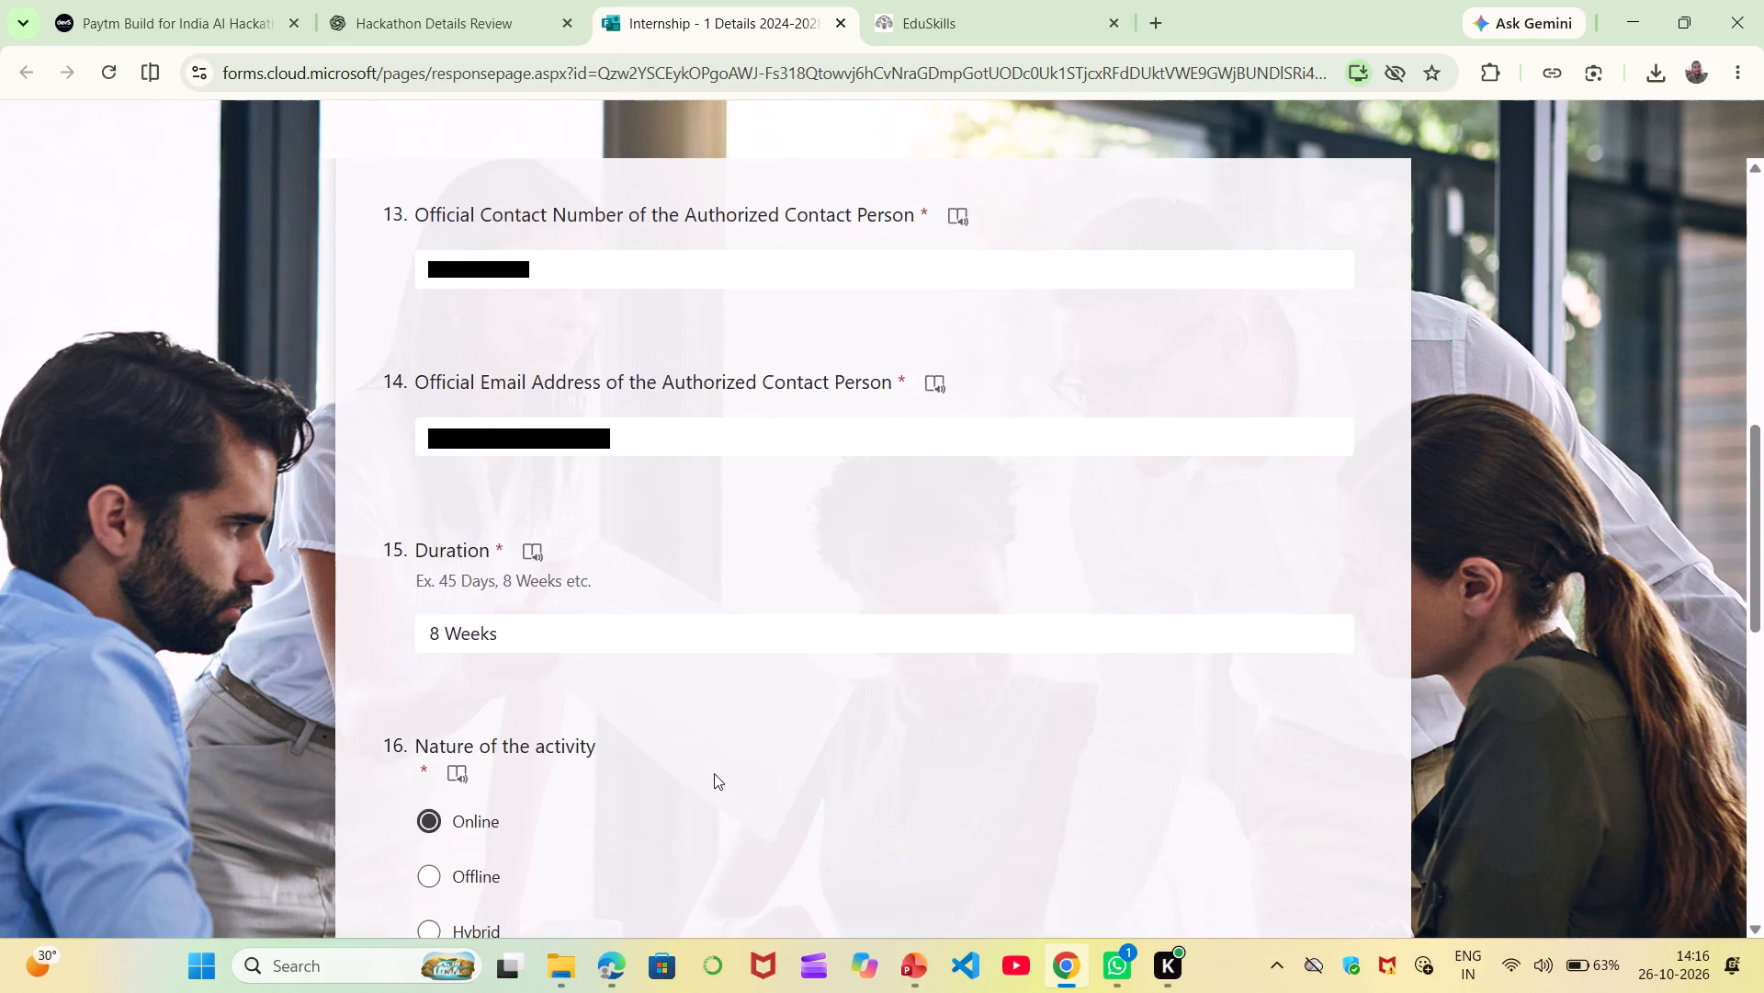
{"action": "scroll", "coordinate": [714, 773], "scroll_direction": "down", "scroll_amount": 2}
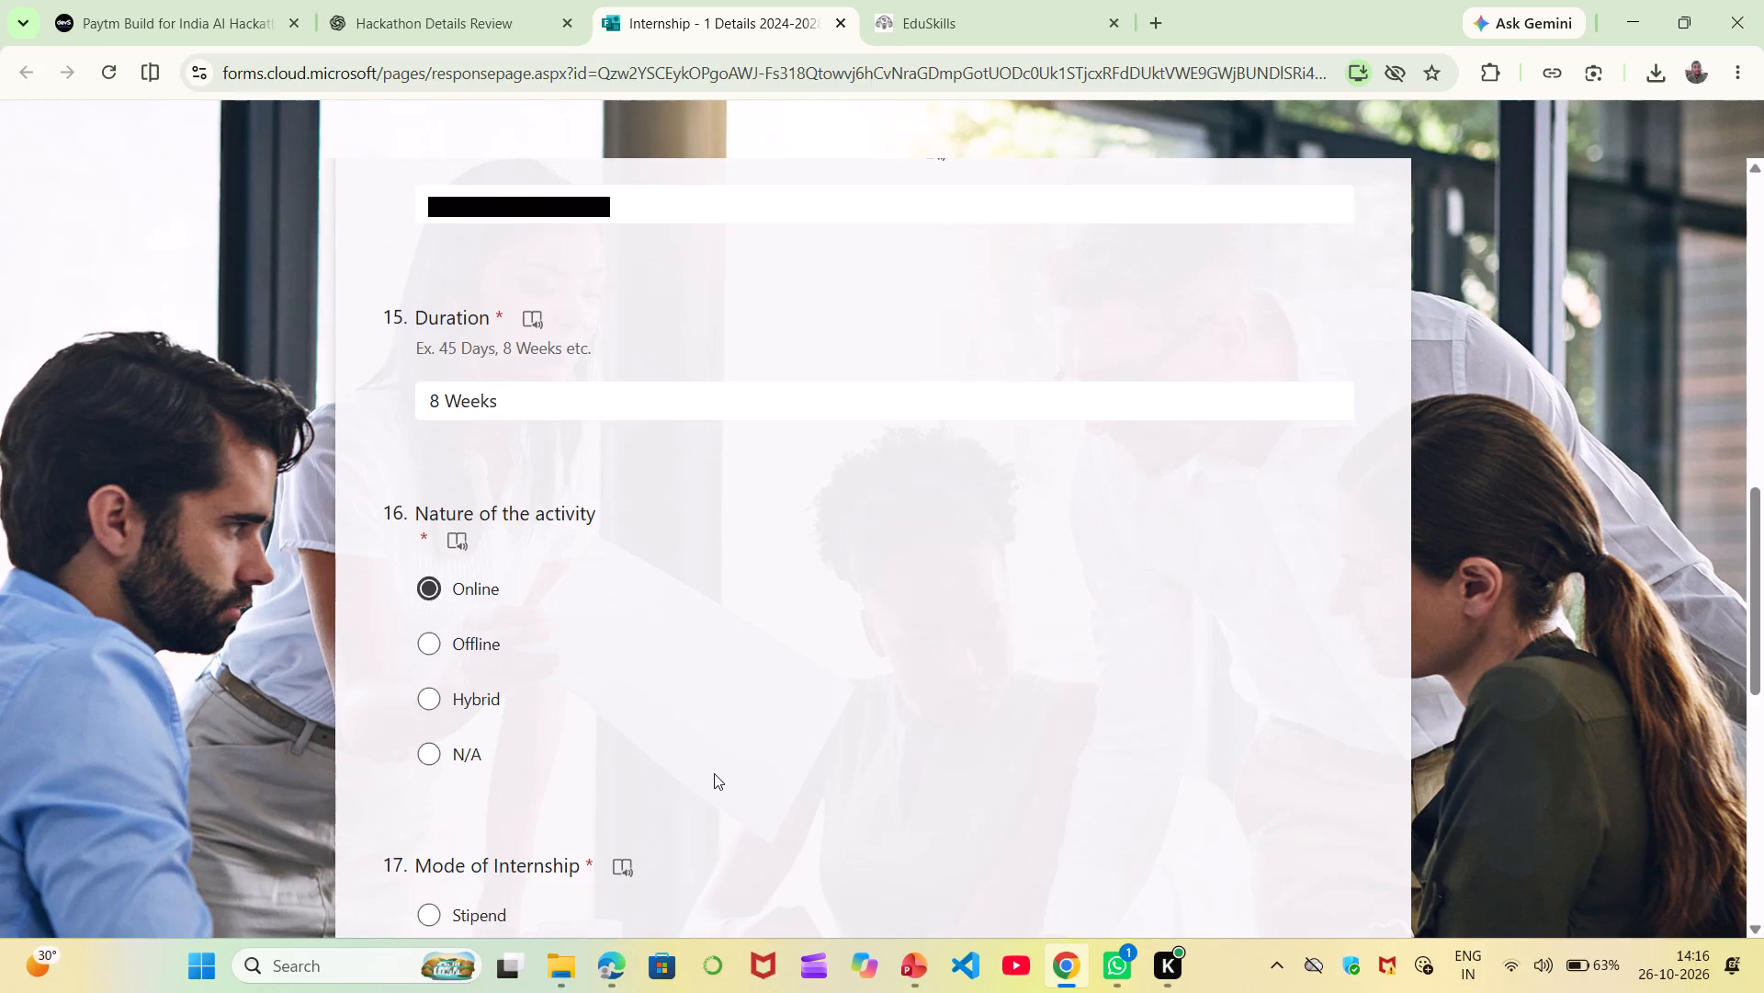
Check the mode of internship and date answers at the form's end and submit the Internship - 1 Details form.
{"action": "scroll", "coordinate": [714, 773], "scroll_direction": "down", "scroll_amount": 7}
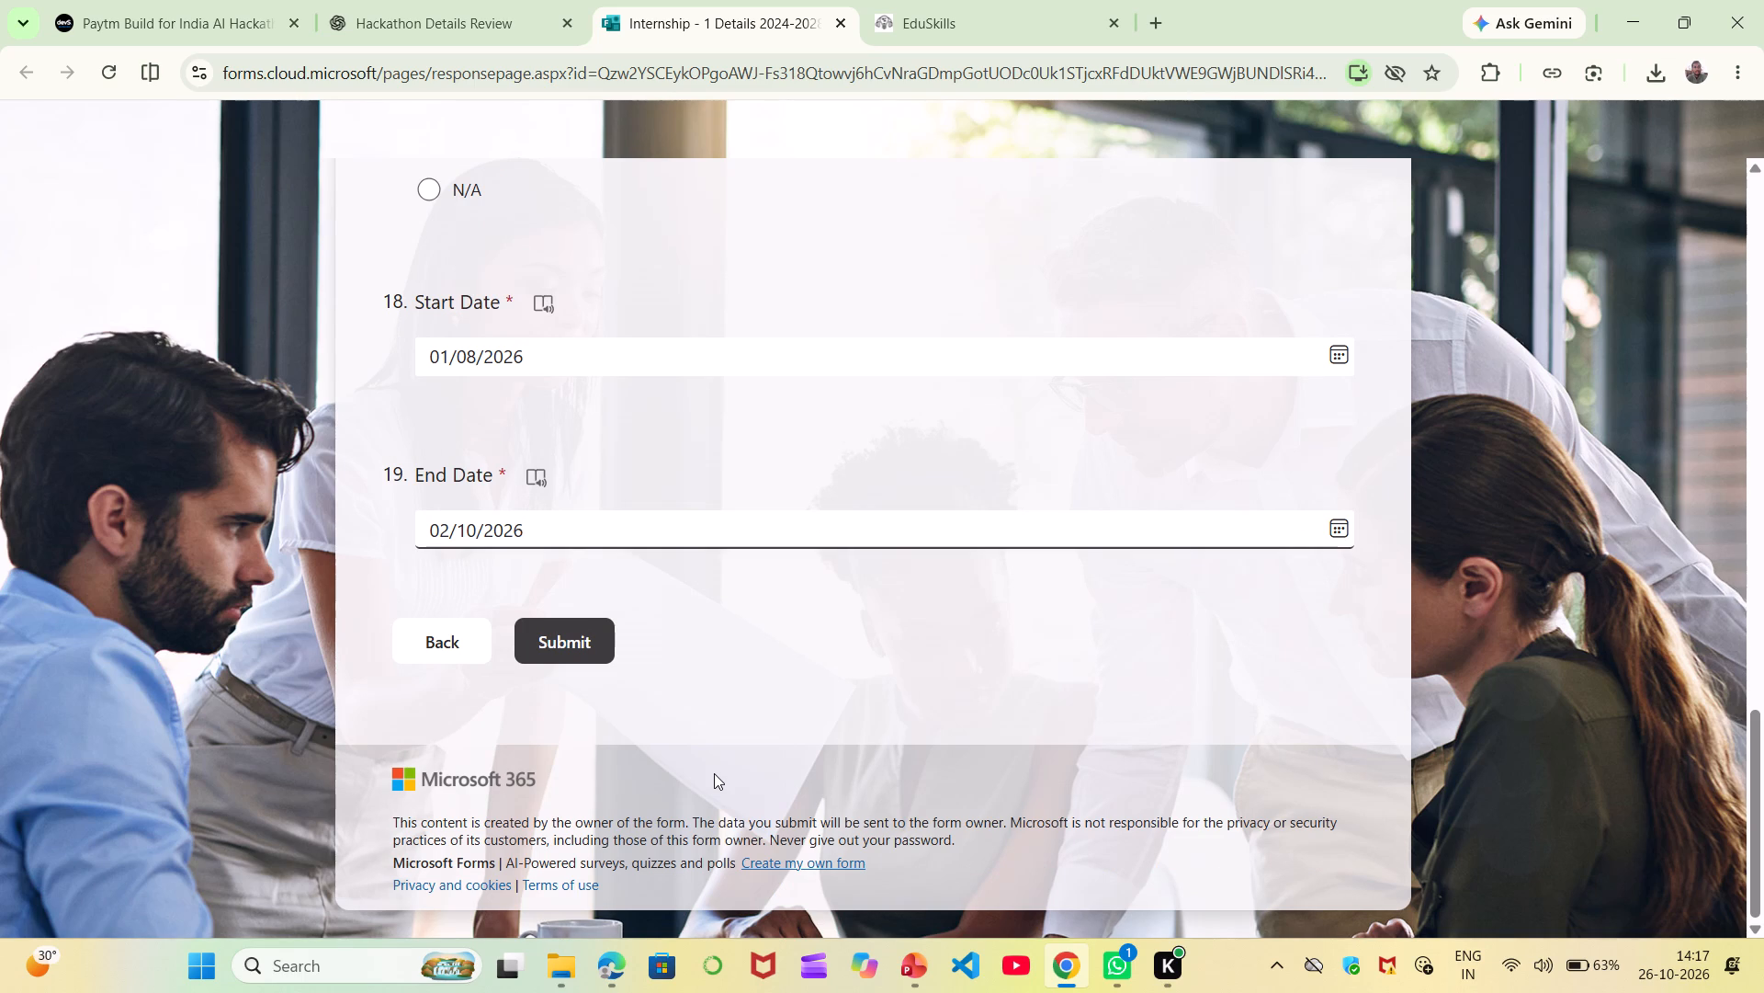
{"action": "scroll", "coordinate": [714, 773], "scroll_direction": "up", "scroll_amount": 1}
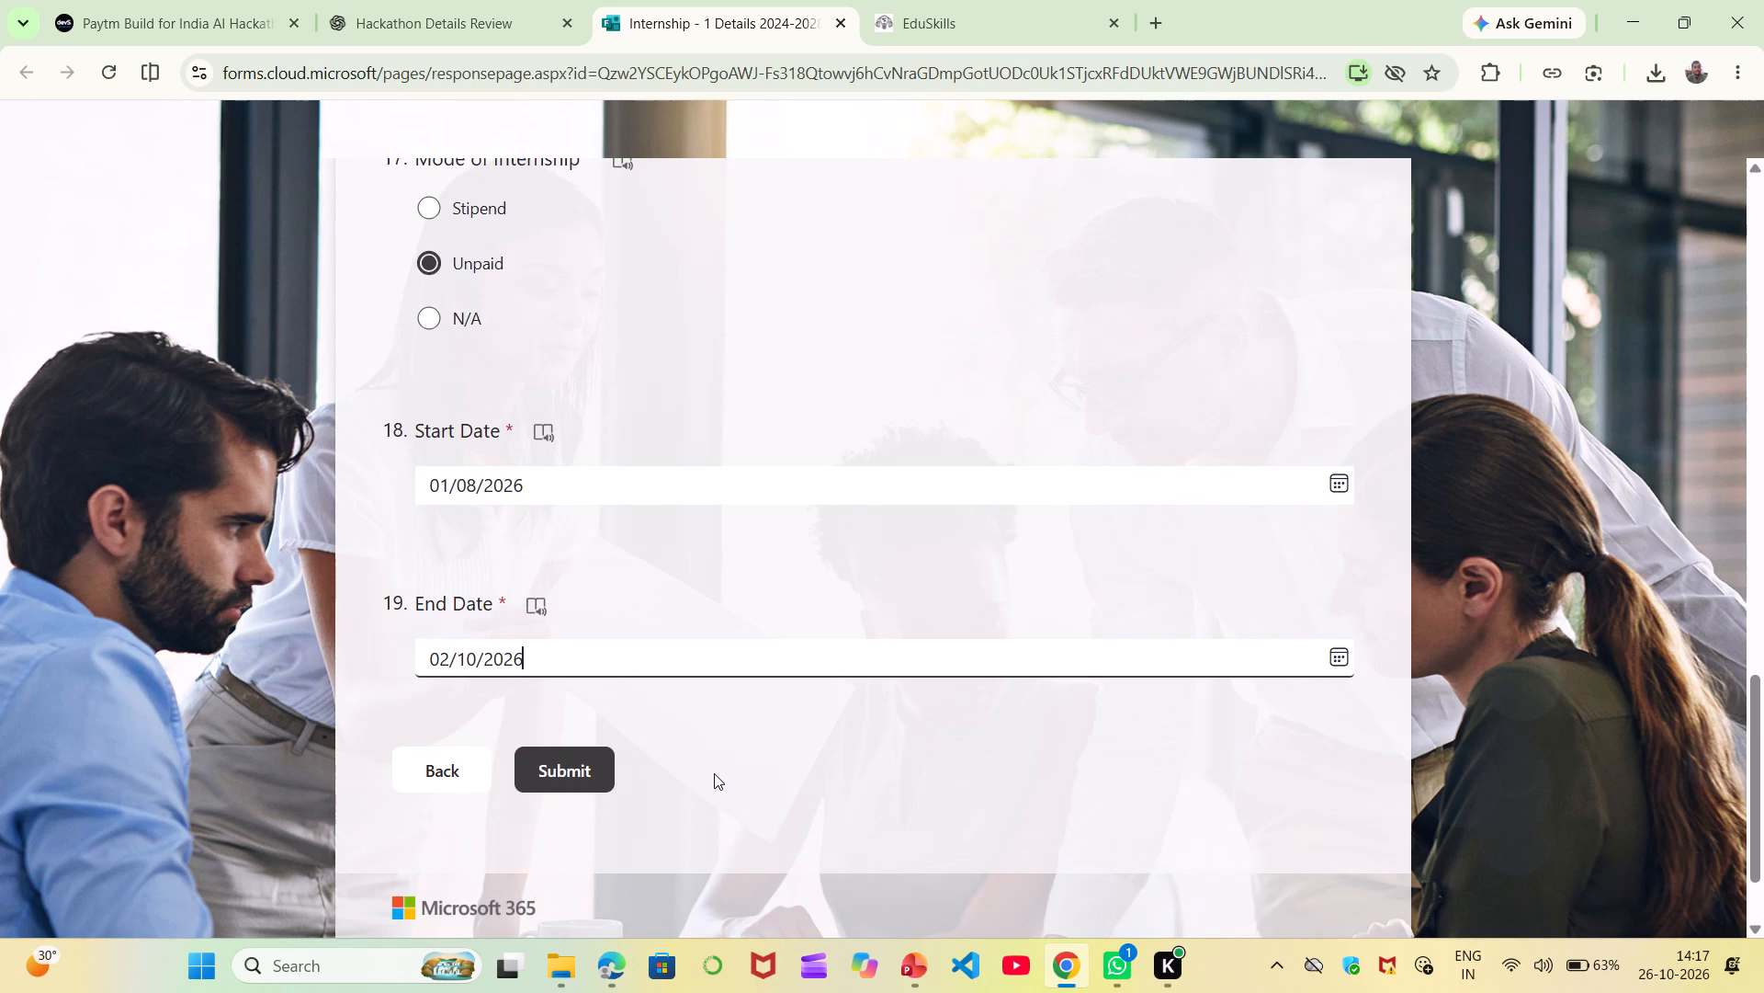
{"action": "scroll", "coordinate": [714, 773], "scroll_direction": "up", "scroll_amount": 1}
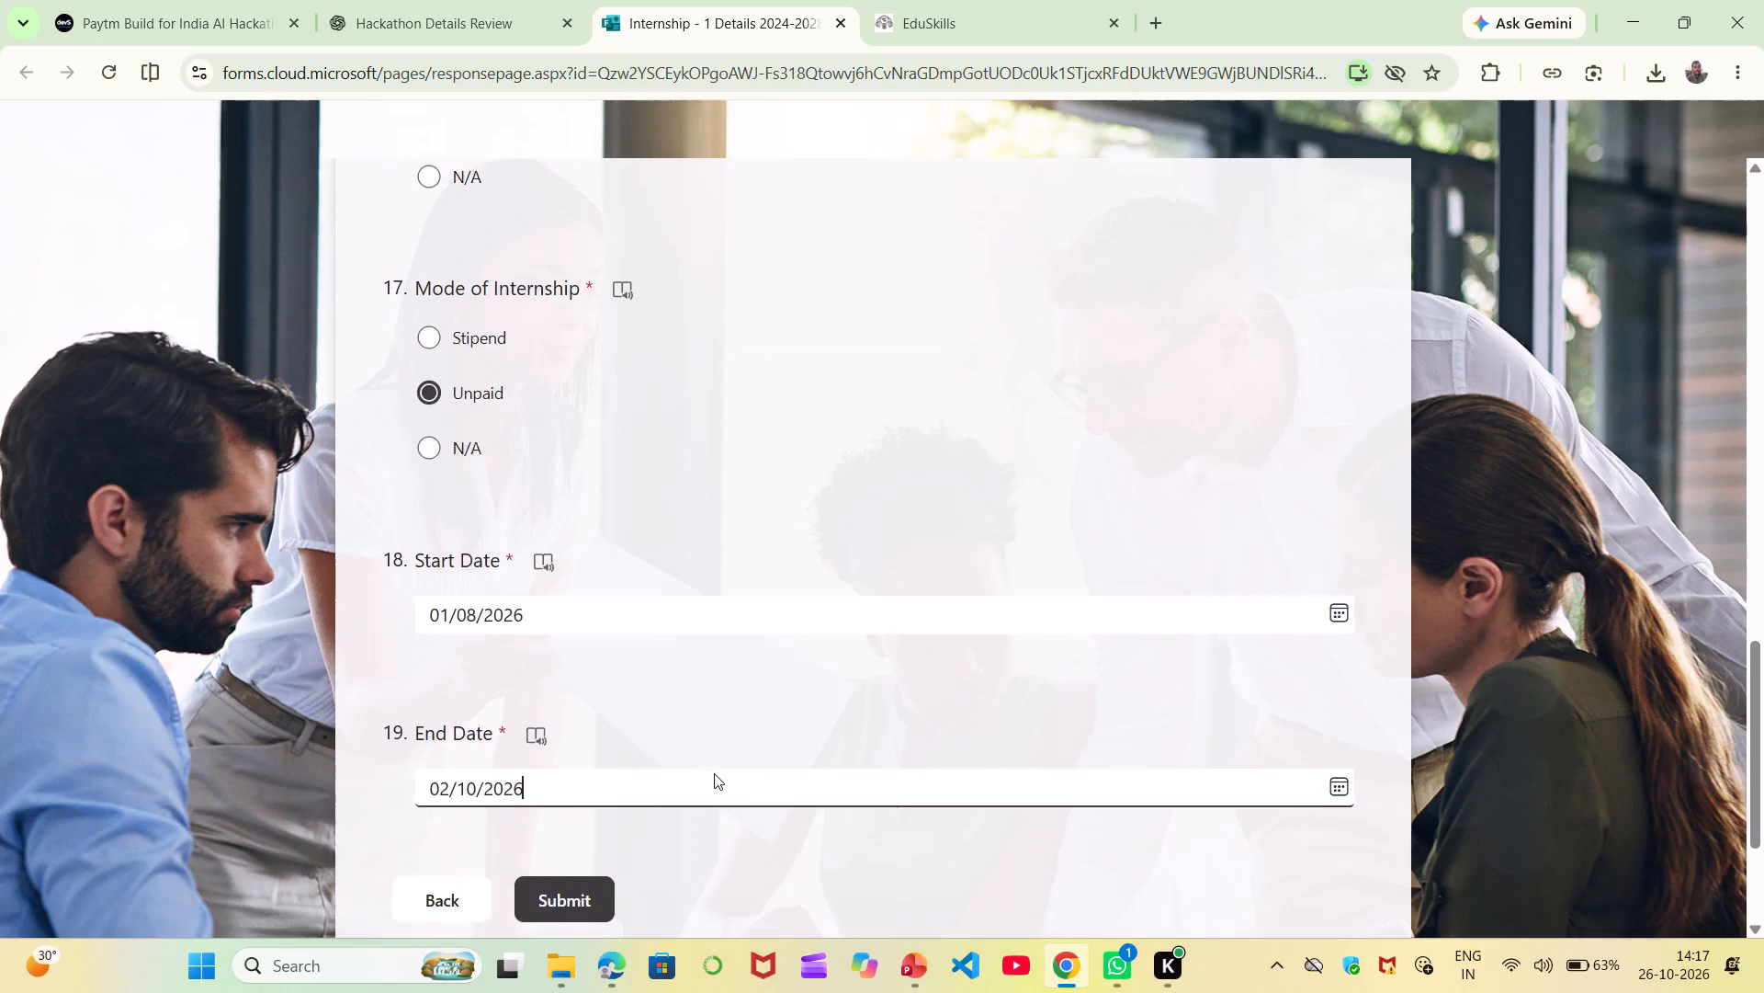
{"action": "scroll", "coordinate": [714, 773], "scroll_direction": "down", "scroll_amount": 3}
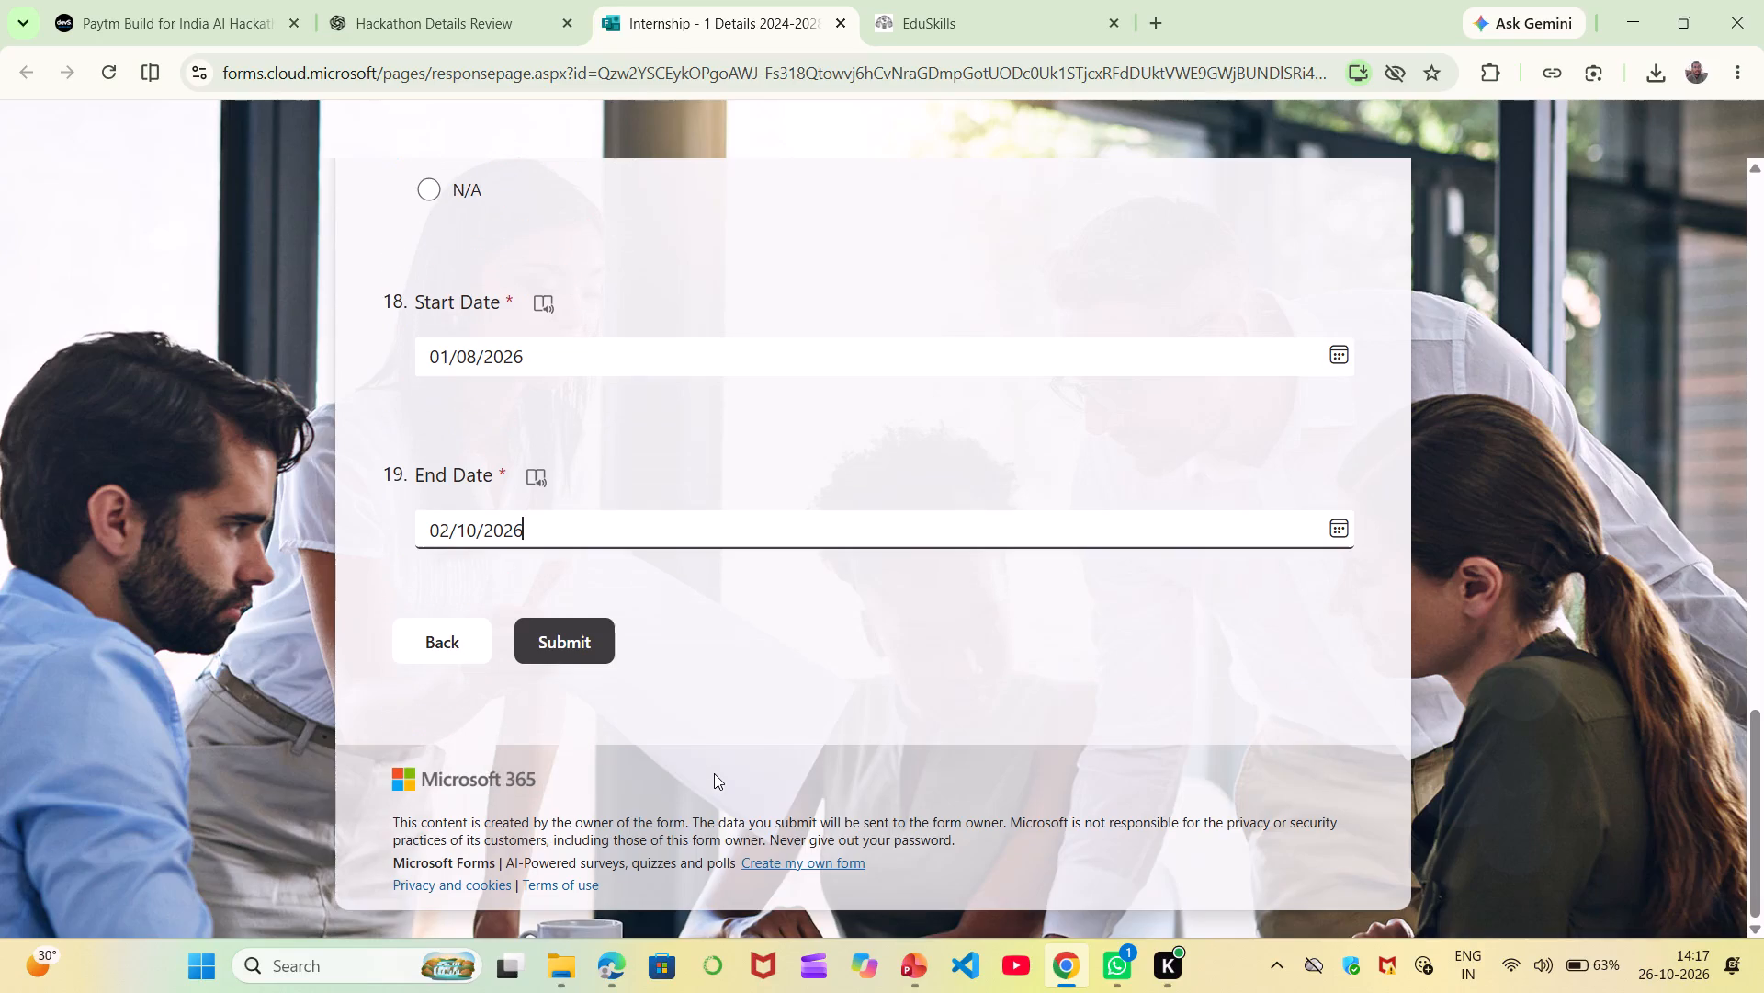
{"action": "left_click", "coordinate": [571, 633]}
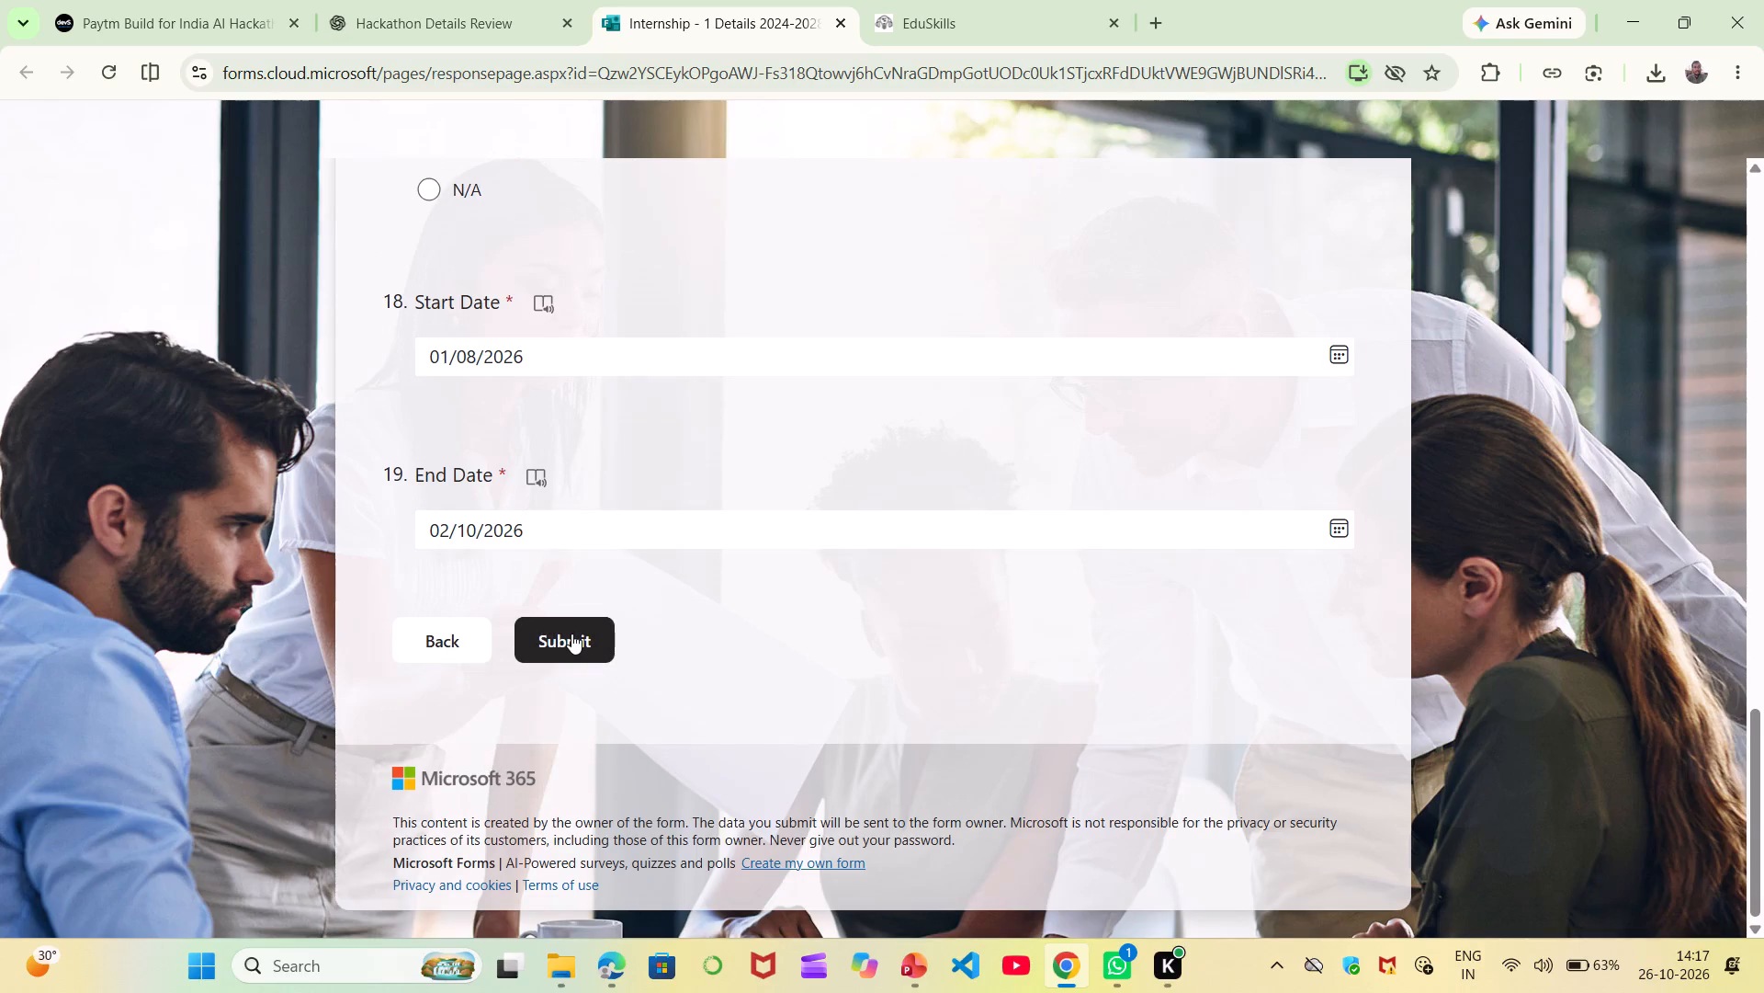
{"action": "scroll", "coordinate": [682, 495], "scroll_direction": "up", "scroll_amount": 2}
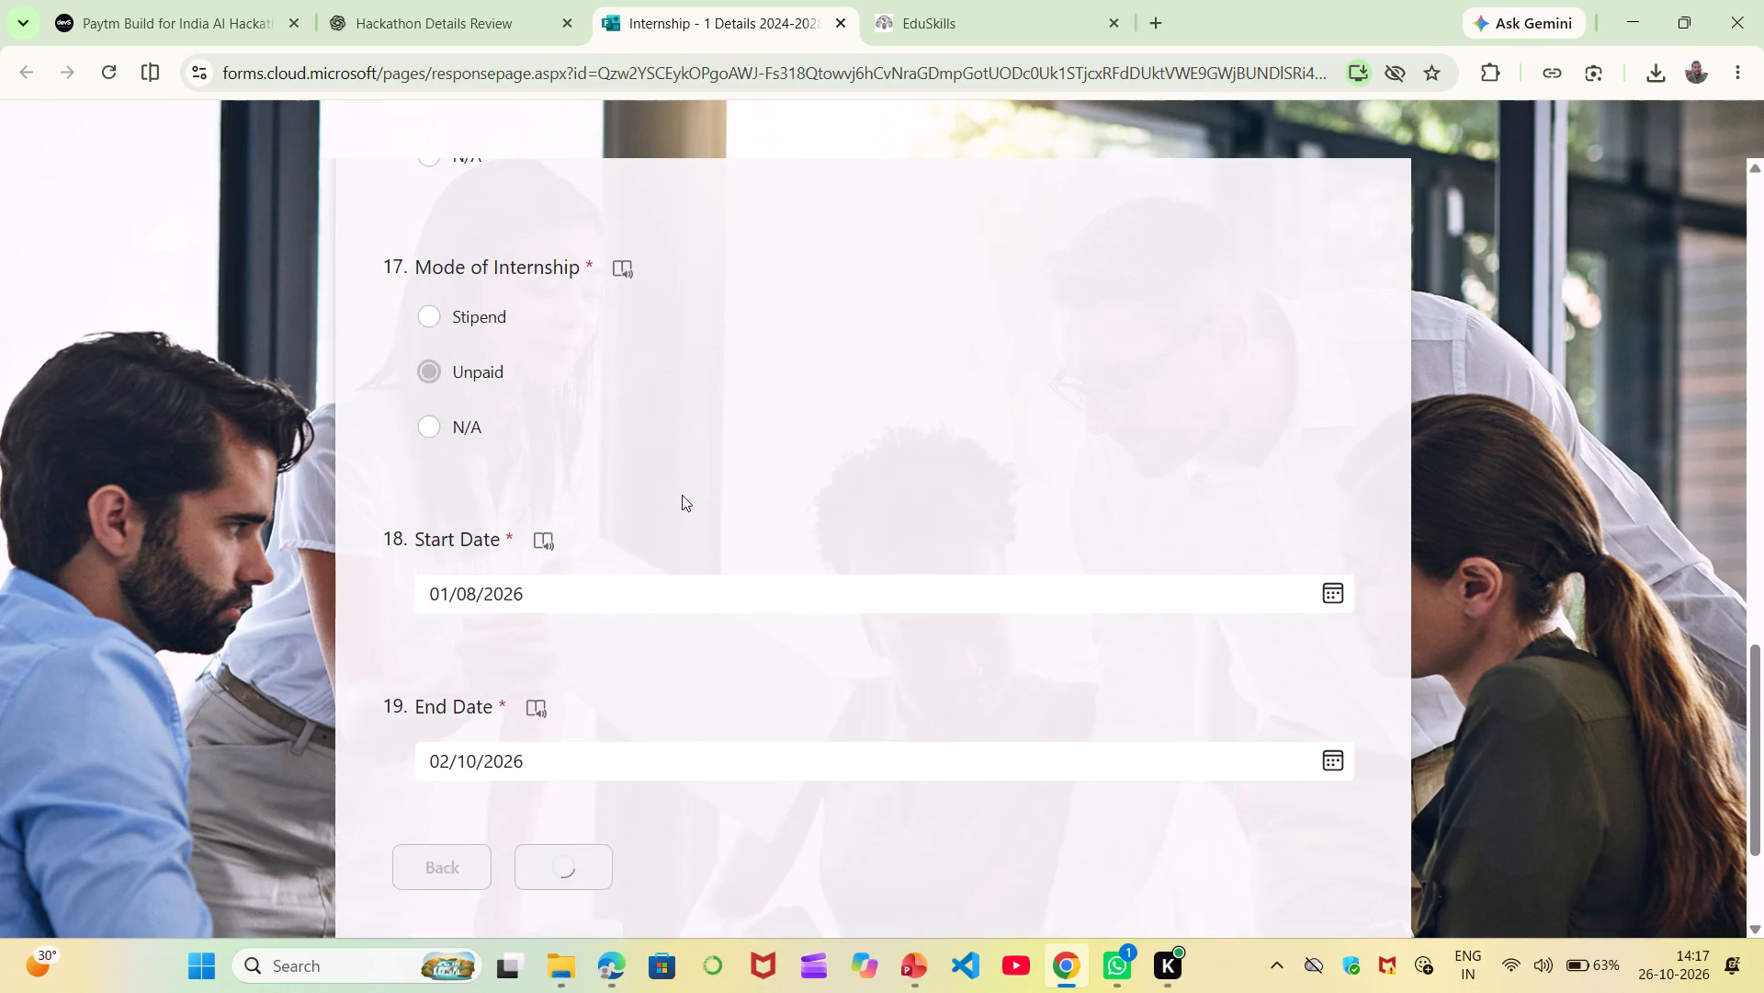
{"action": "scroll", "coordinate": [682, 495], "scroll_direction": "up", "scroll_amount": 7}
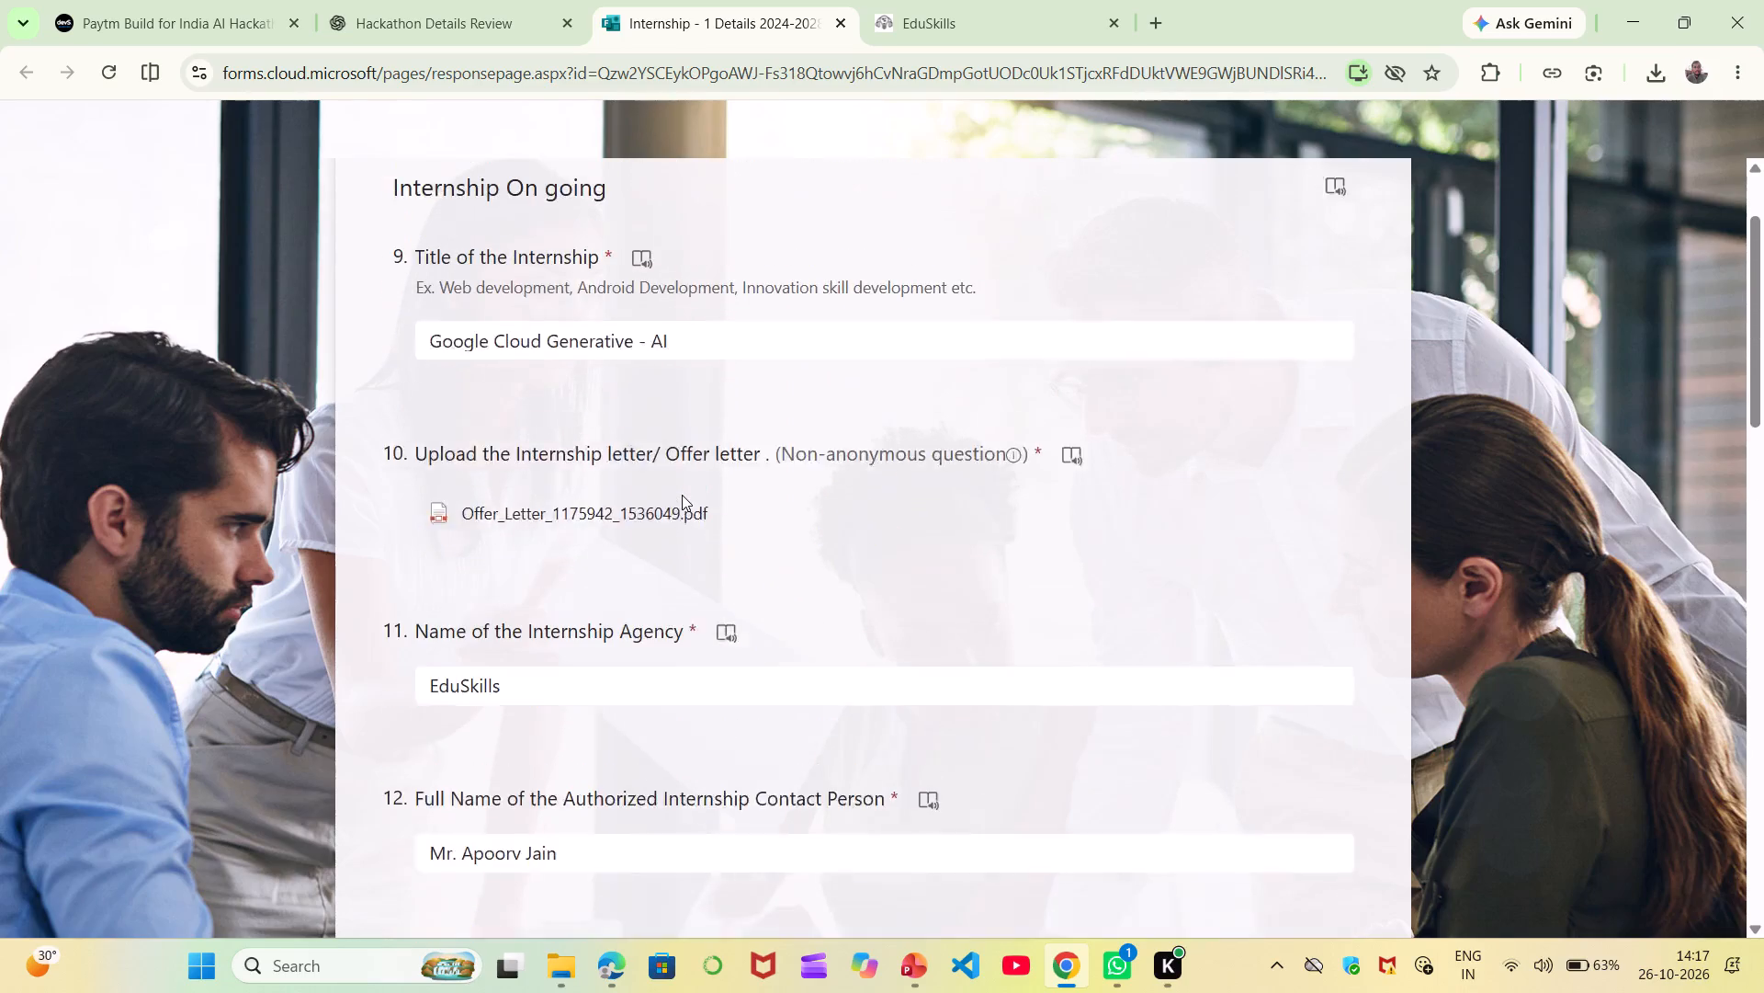